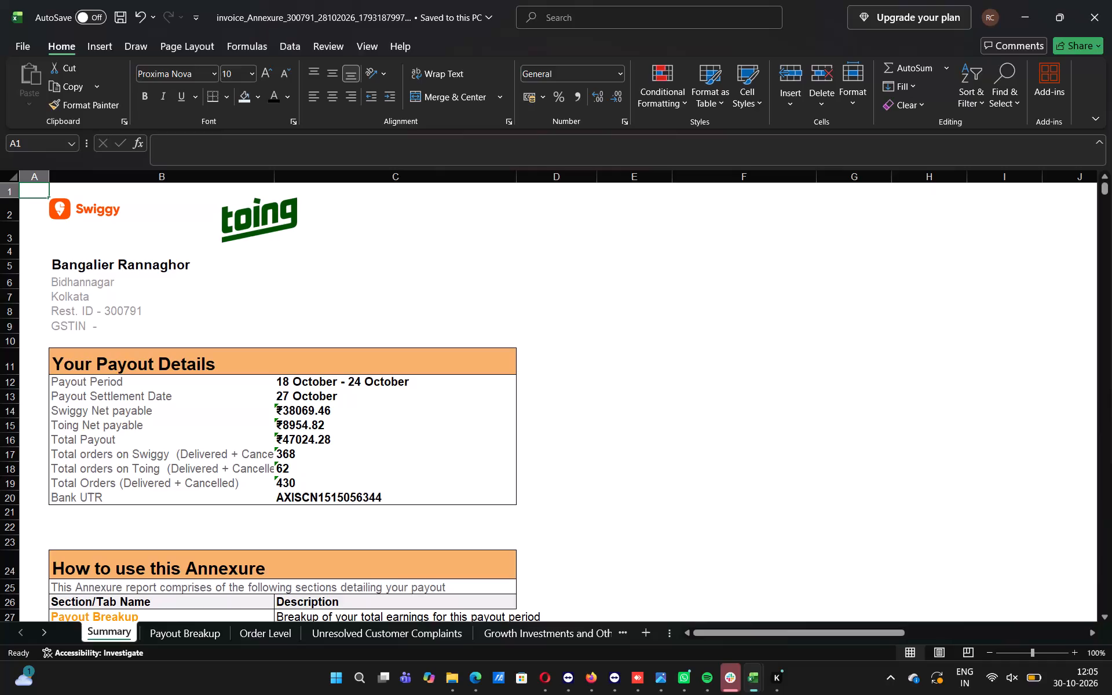
Open the Payout Breakup sheet of the Swiggy invoice annexure workbook.
click(185, 631)
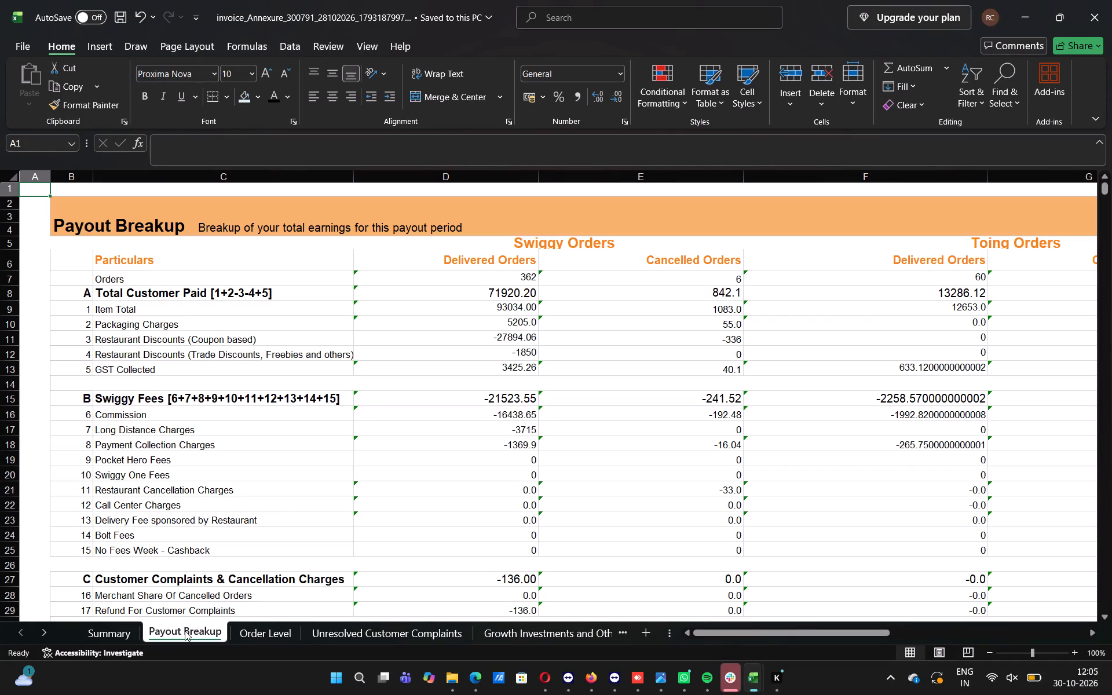
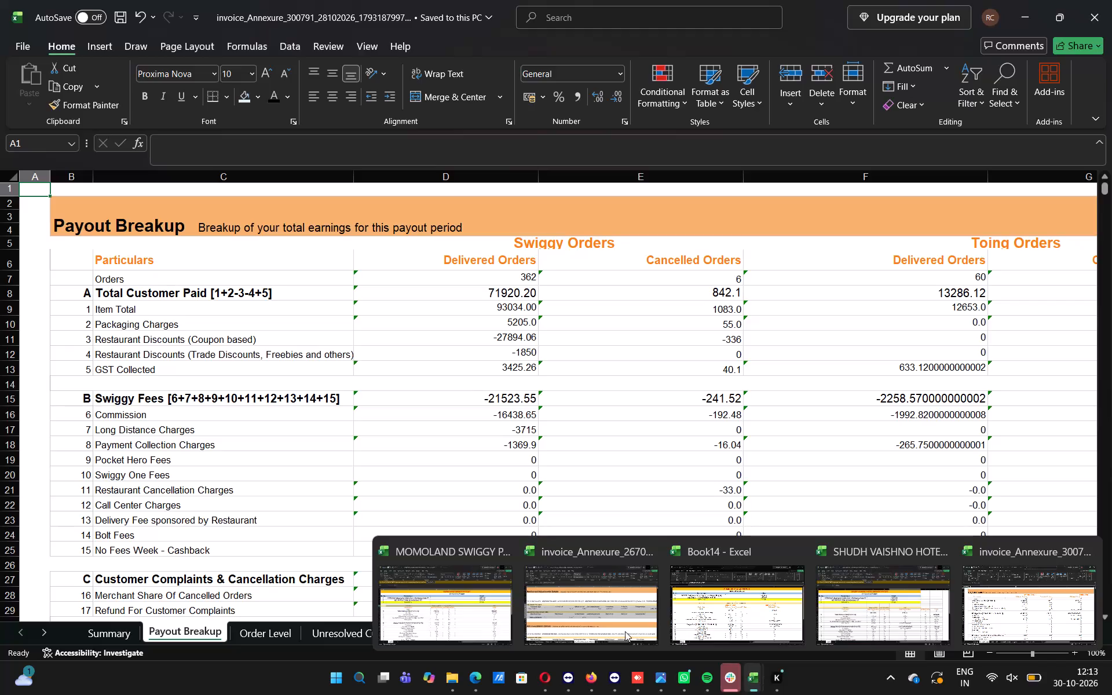
Close the Momoland payout, invoice annexure 26703, Book14 and Shudh Vaishno Hotel workbooks, discarding Book14's changes, and return to invoice annexure 300791.
click(505, 553)
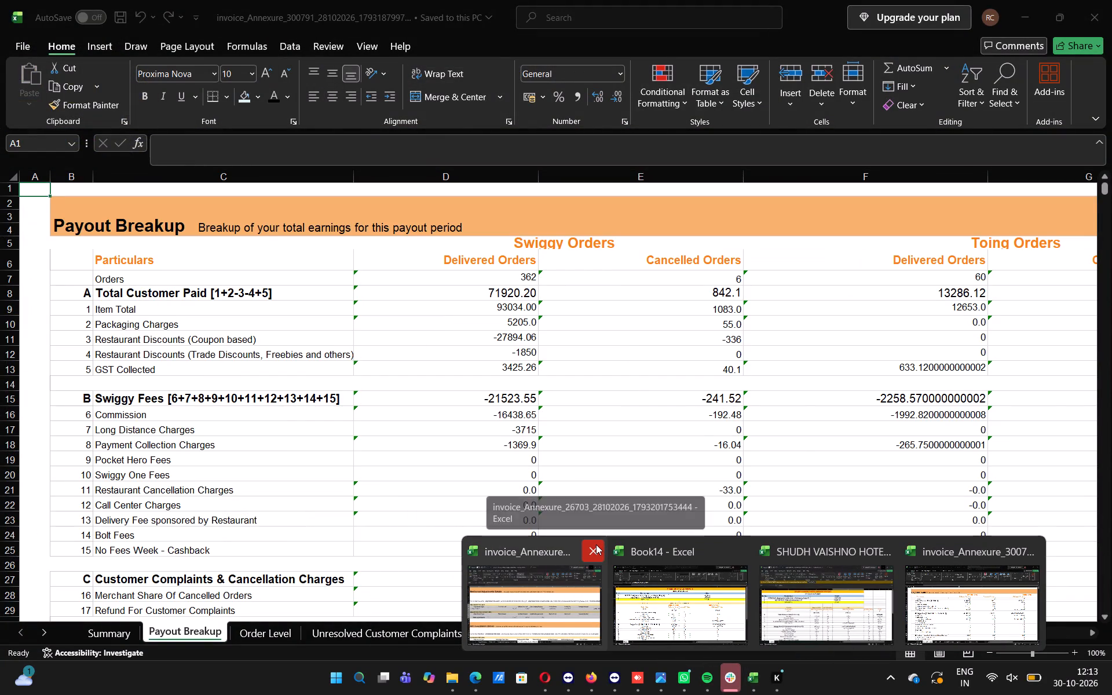
click(596, 544)
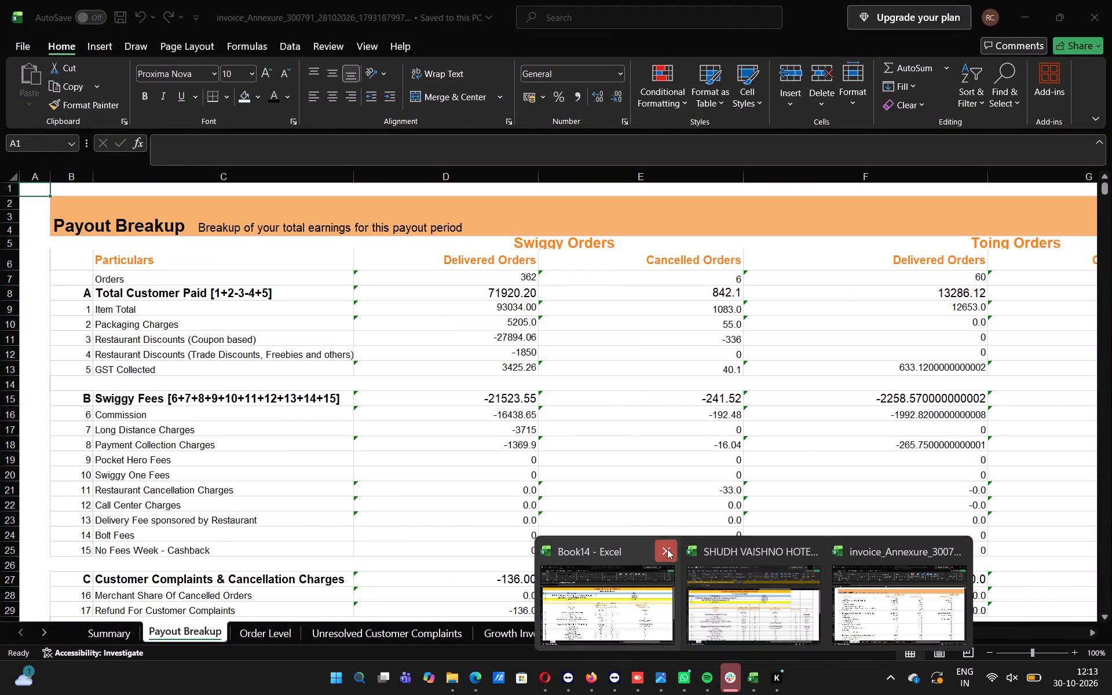
click(667, 549)
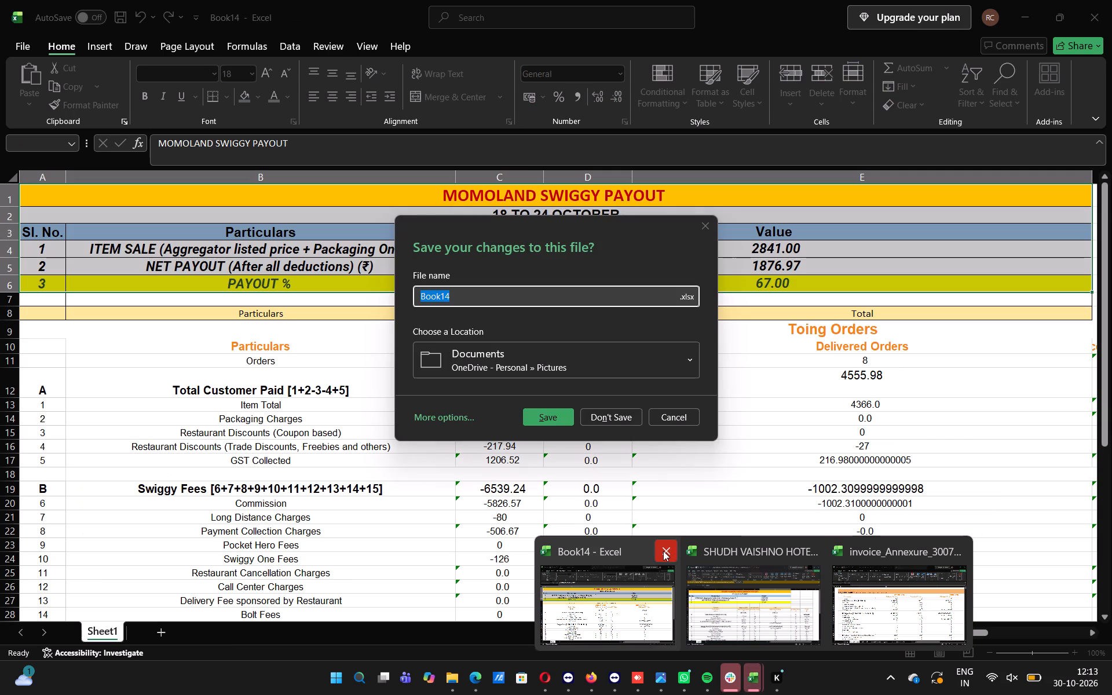
click(595, 415)
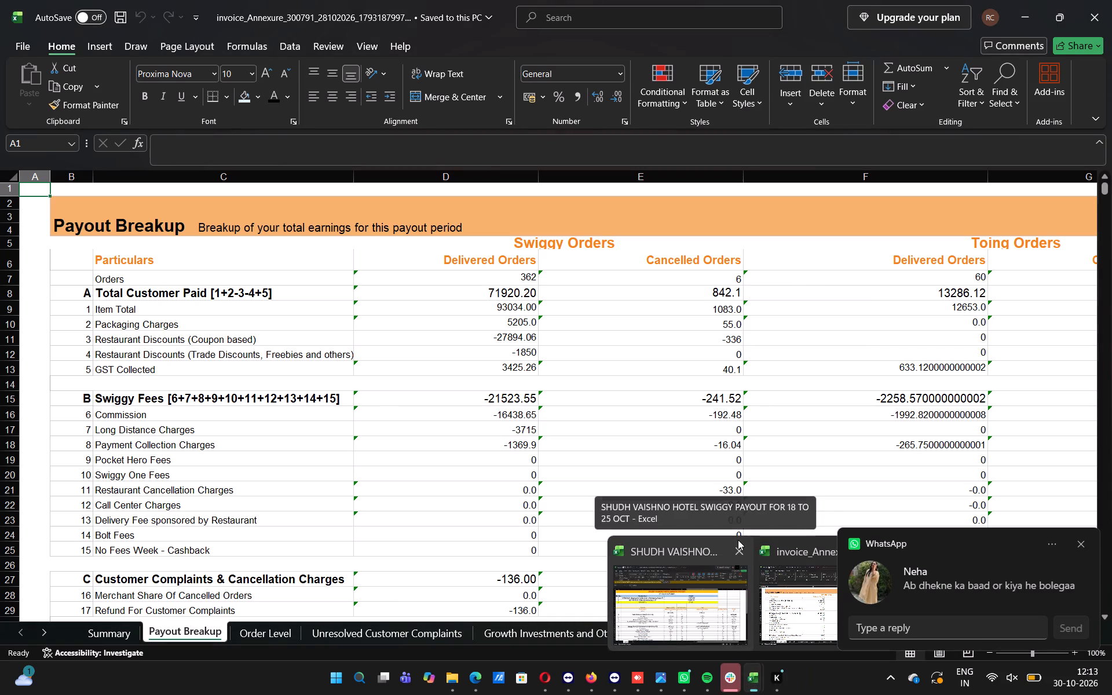
click(733, 556)
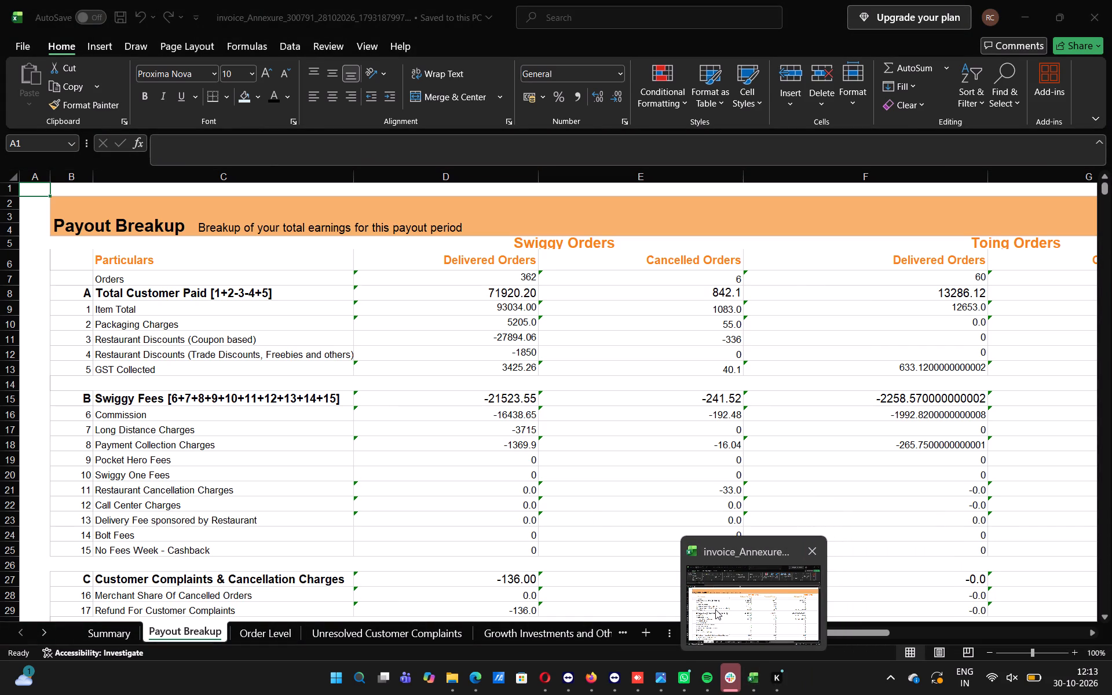
click(715, 609)
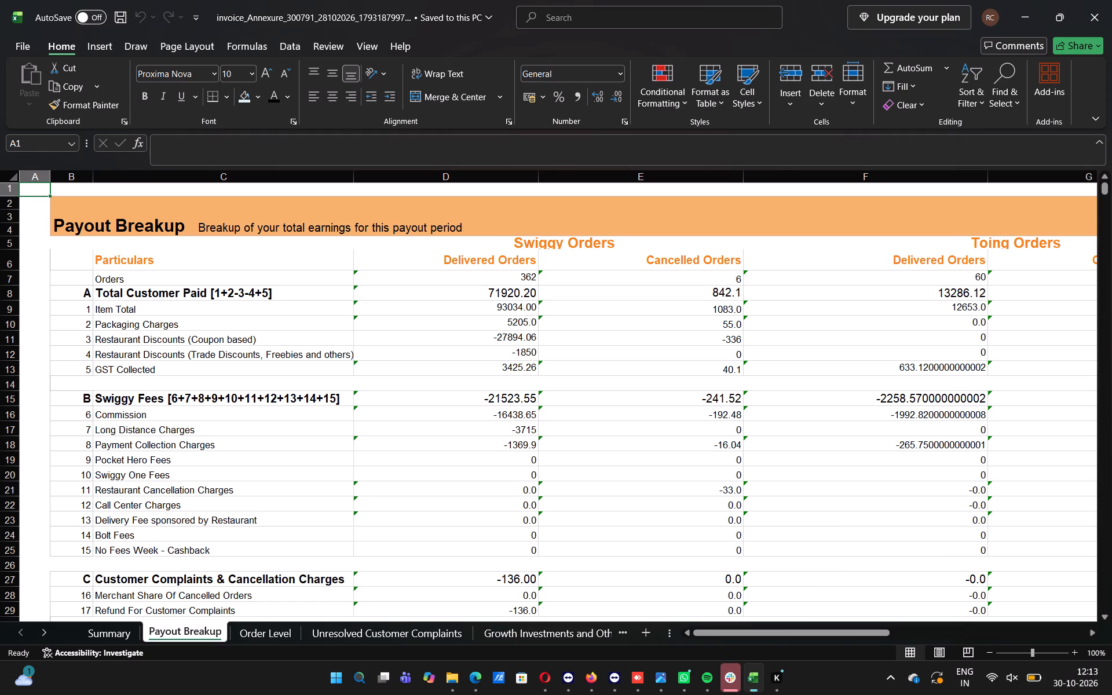
Check the restaurant name and payout details on the Summary sheet, and return to the Payout Breakup sheet.
click(110, 638)
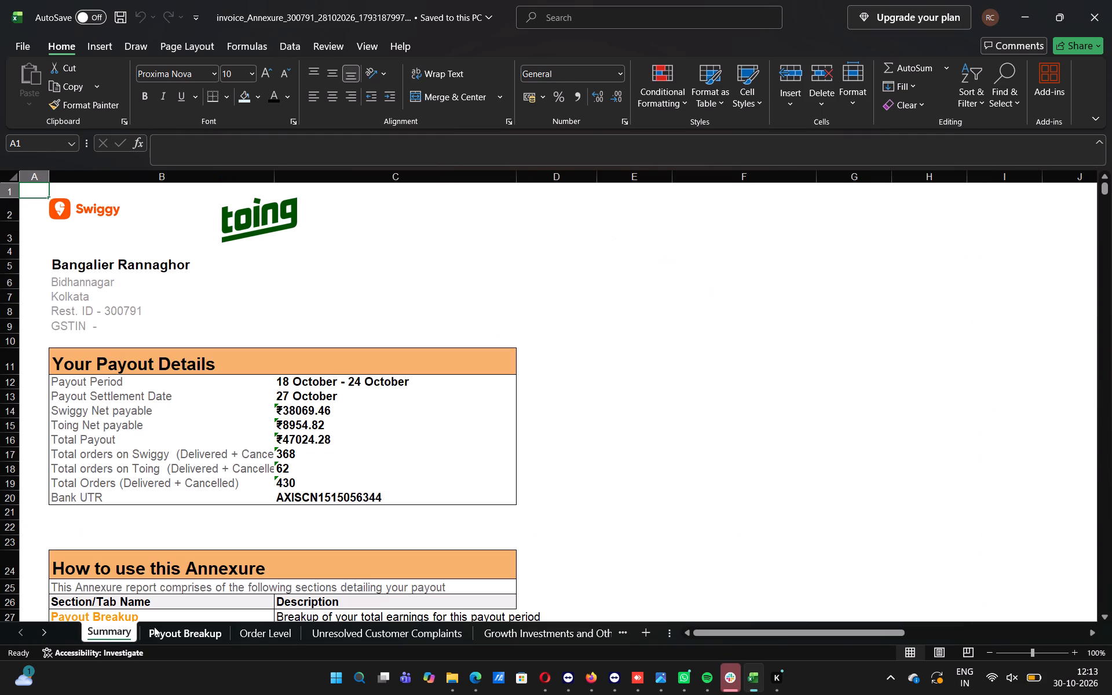
click(166, 633)
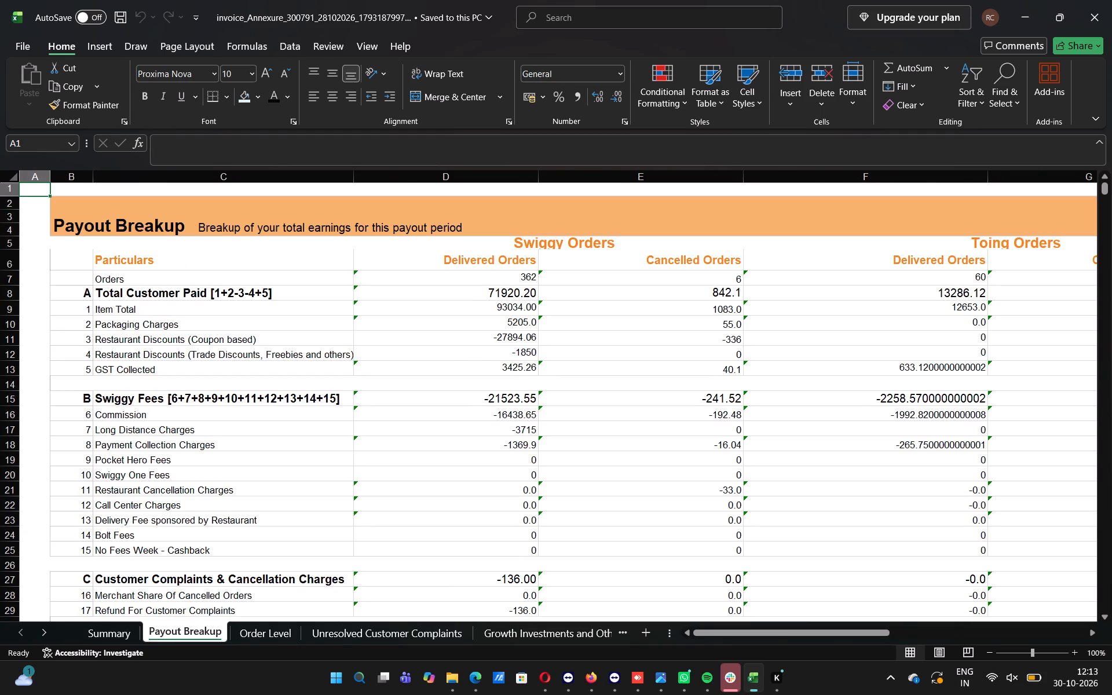
Bring up the recent workbooks and launch options for Excel.
right_click(750, 671)
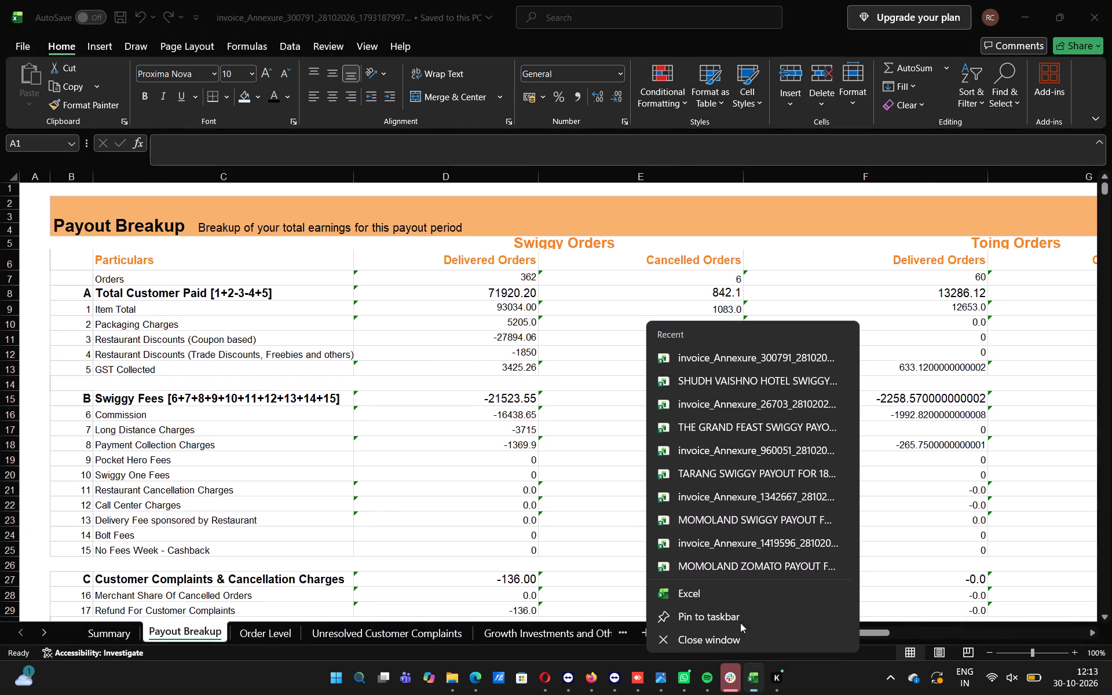
Create a new blank workbook.
click(735, 592)
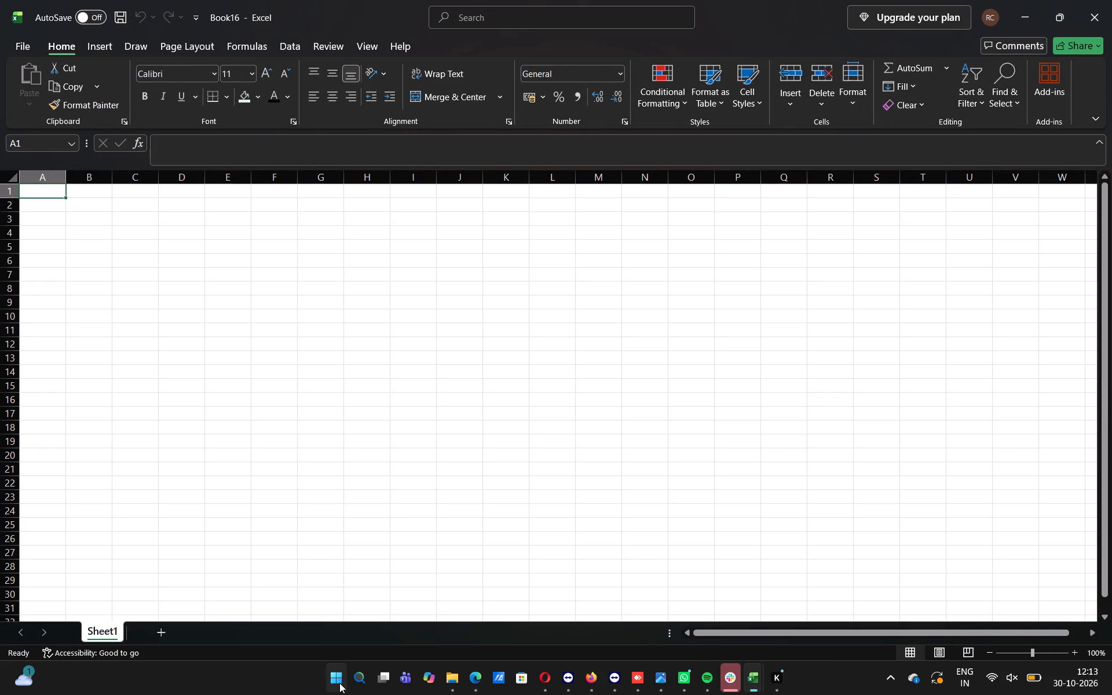
Find and open the recent workbook SHUDH VAISHNO HOTEL SWIGGY PAYOUT FOR 18 TO 25 OCT in File Explorer.
click(360, 676)
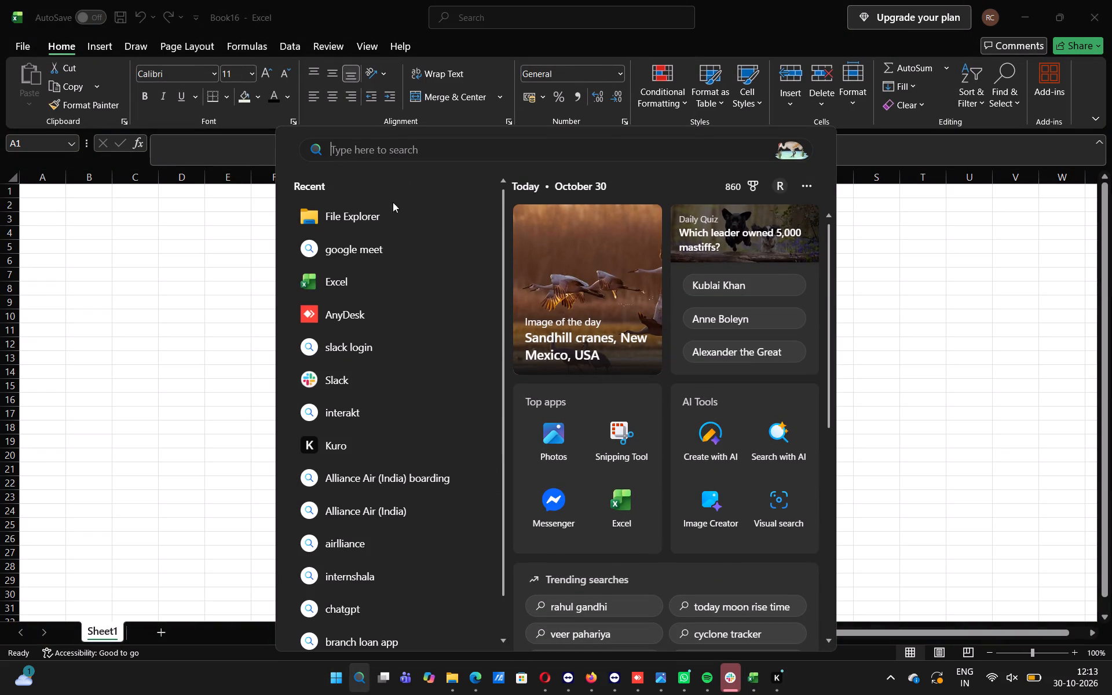
click(391, 214)
double_click(391, 214)
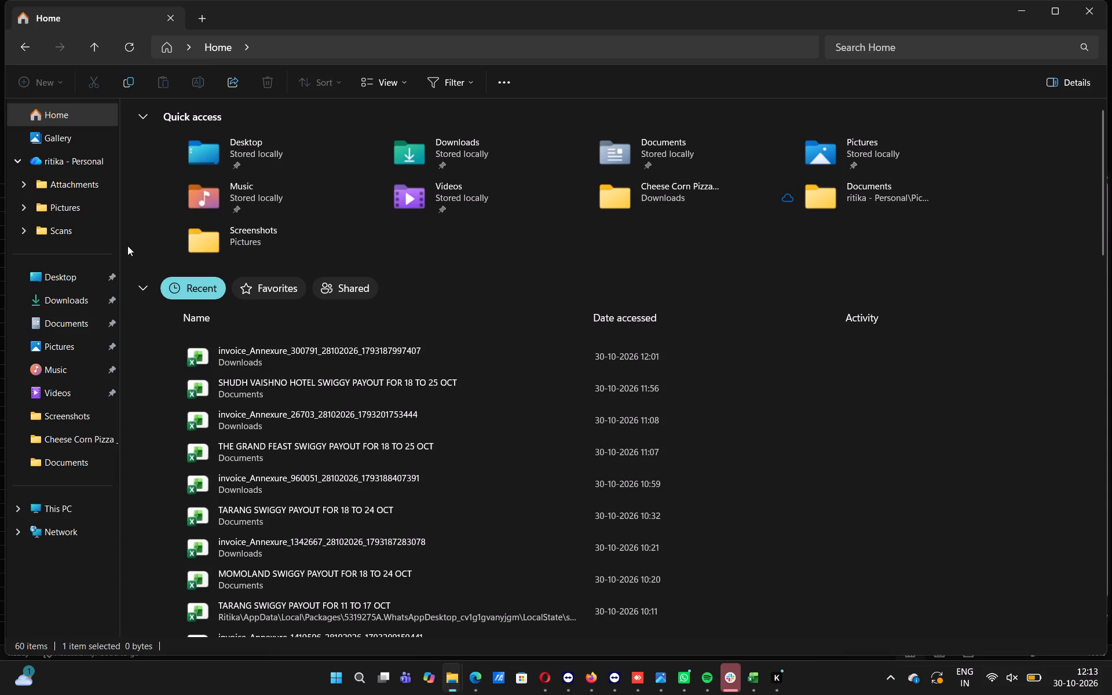
double_click(65, 296)
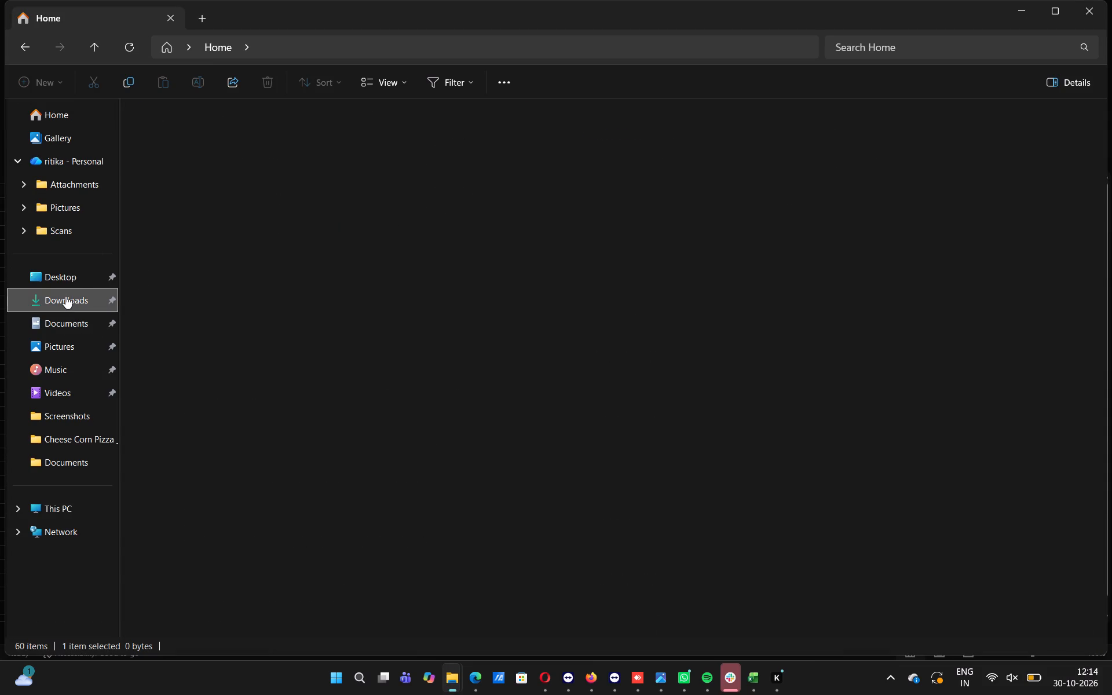
double_click(68, 117)
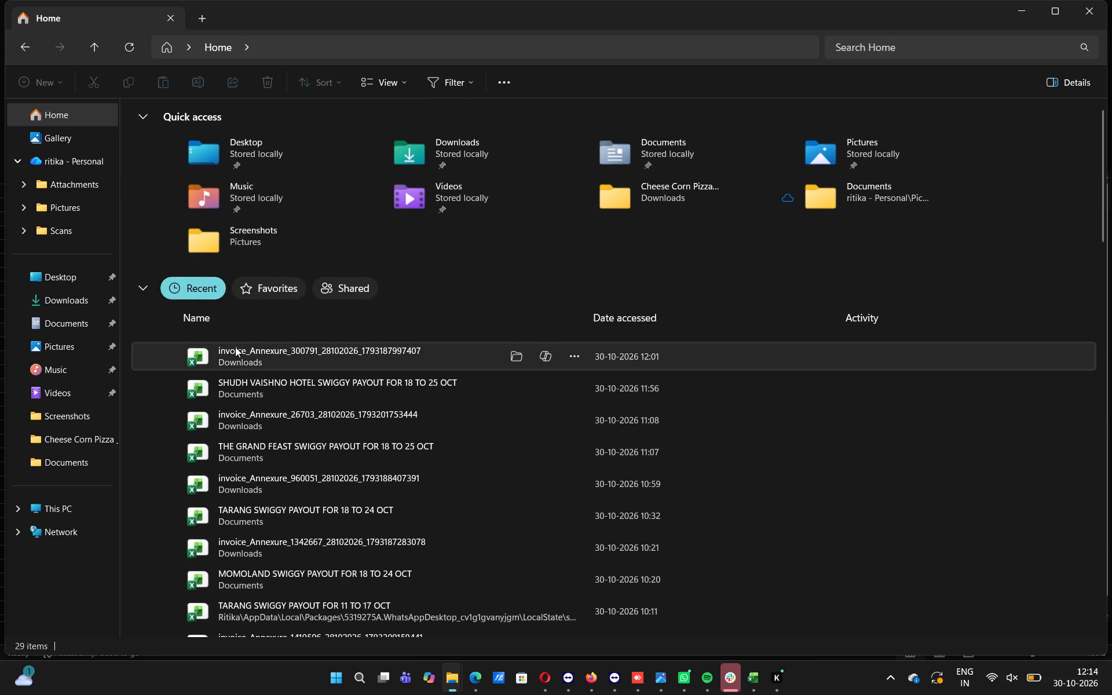
double_click(248, 394)
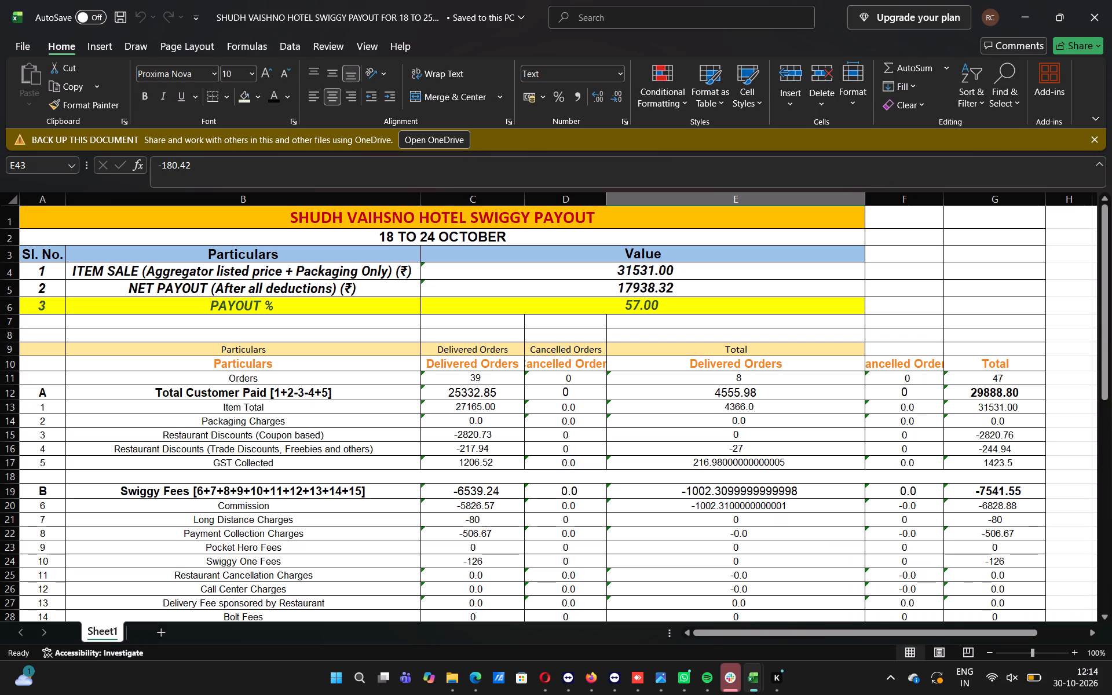
Copy the payout header block A1:E9 from the Shudh Vaishno workbook into the blank workbook Book16 at A1.
click(68, 217)
drag(68, 217, 89, 350)
key(ctrl+c)
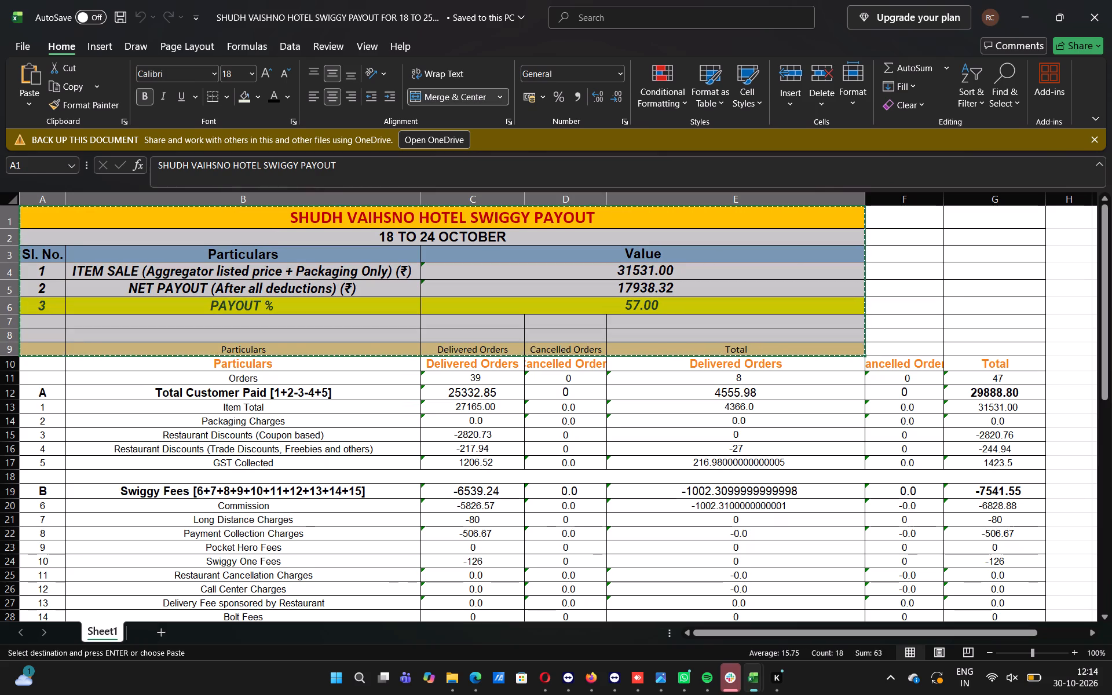
click(765, 617)
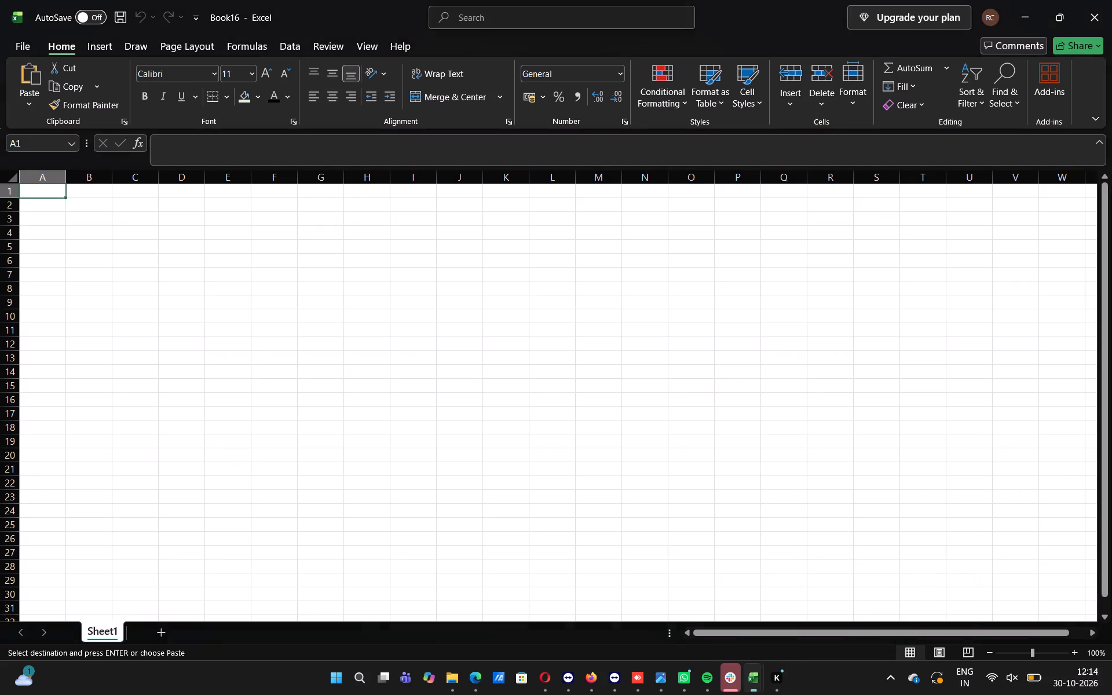
key(ctrl+v)
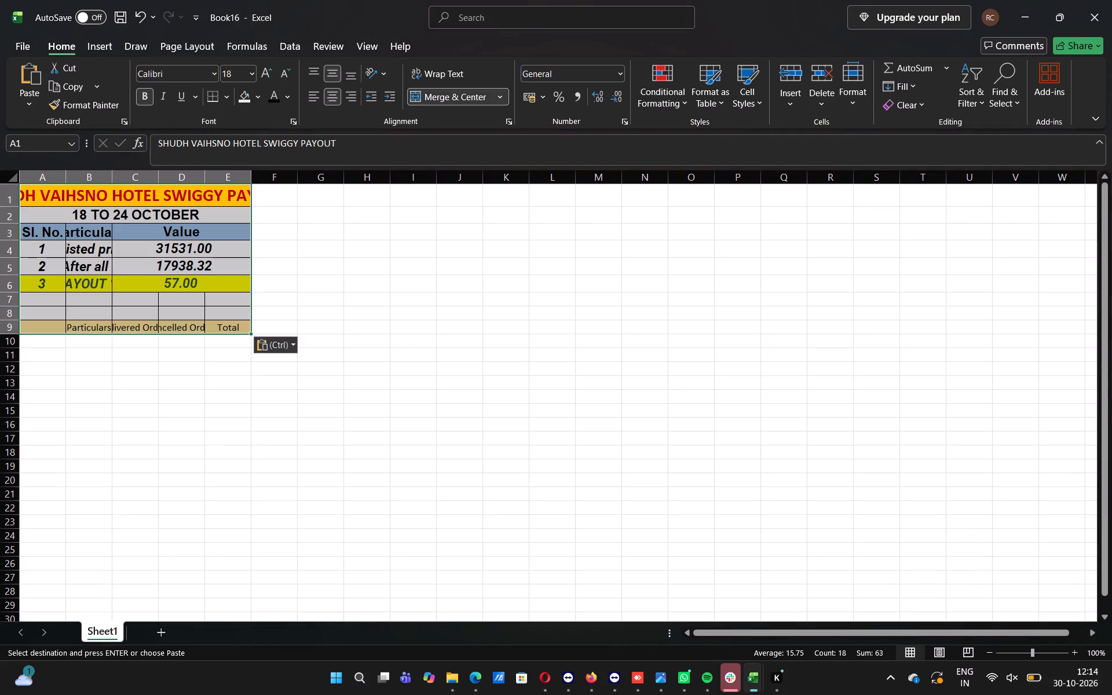
Widen columns E and B in Book16 until the title and the Particulars labels fit in full.
drag(251, 174, 593, 196)
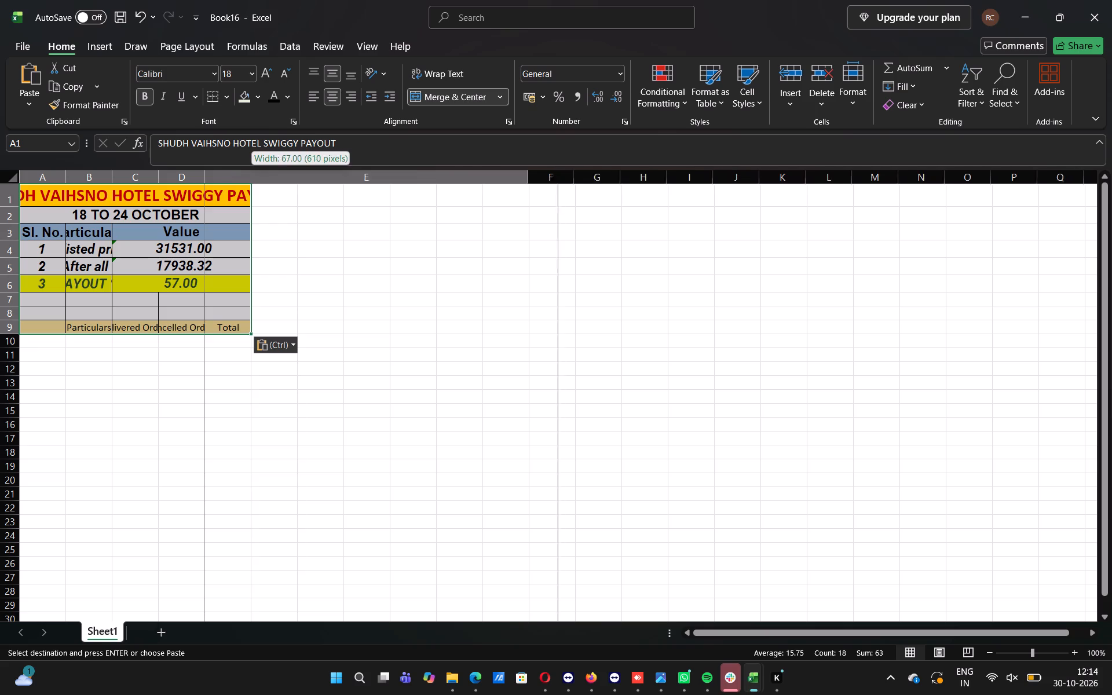
drag(593, 196, 978, 214)
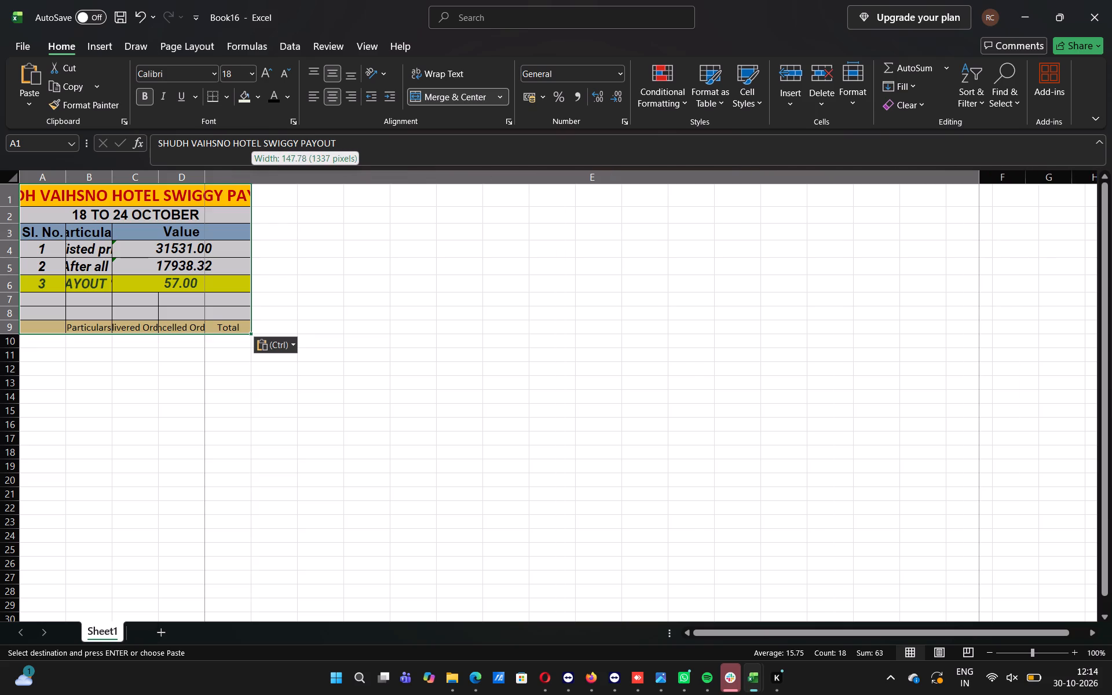
drag(978, 214, 995, 221)
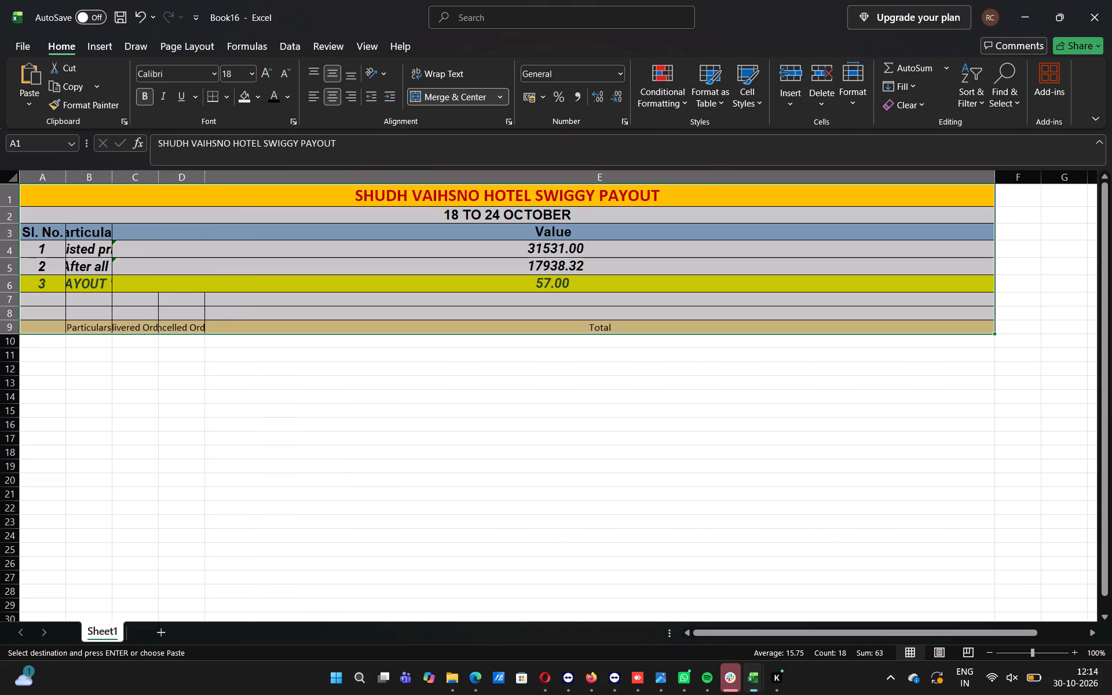
drag(112, 174, 388, 184)
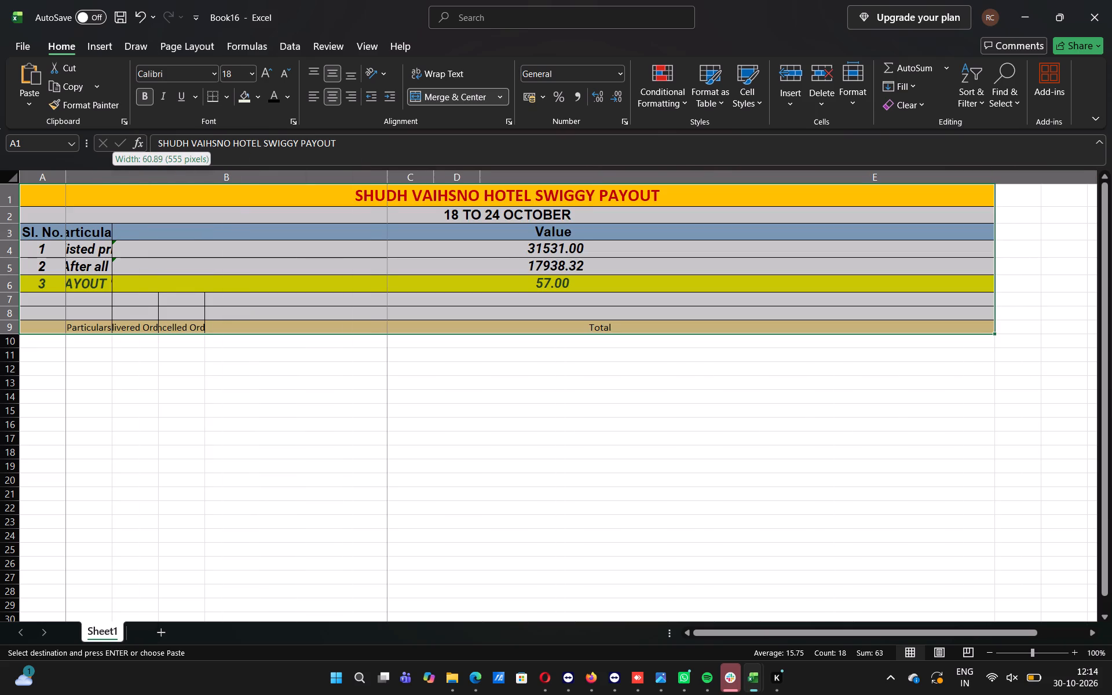
drag(388, 184, 437, 191)
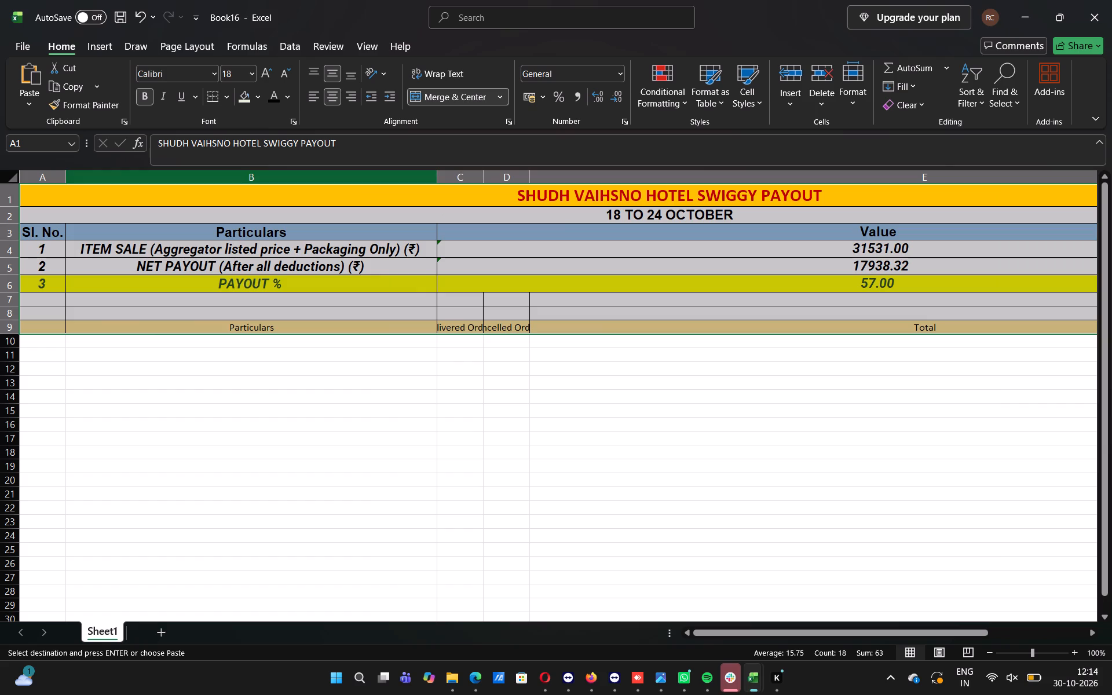
Replace the title in row 1 with BANAGLIER RANNAGHAR SWIGGY PAYOUT.
click(524, 197)
key(BackSpace)
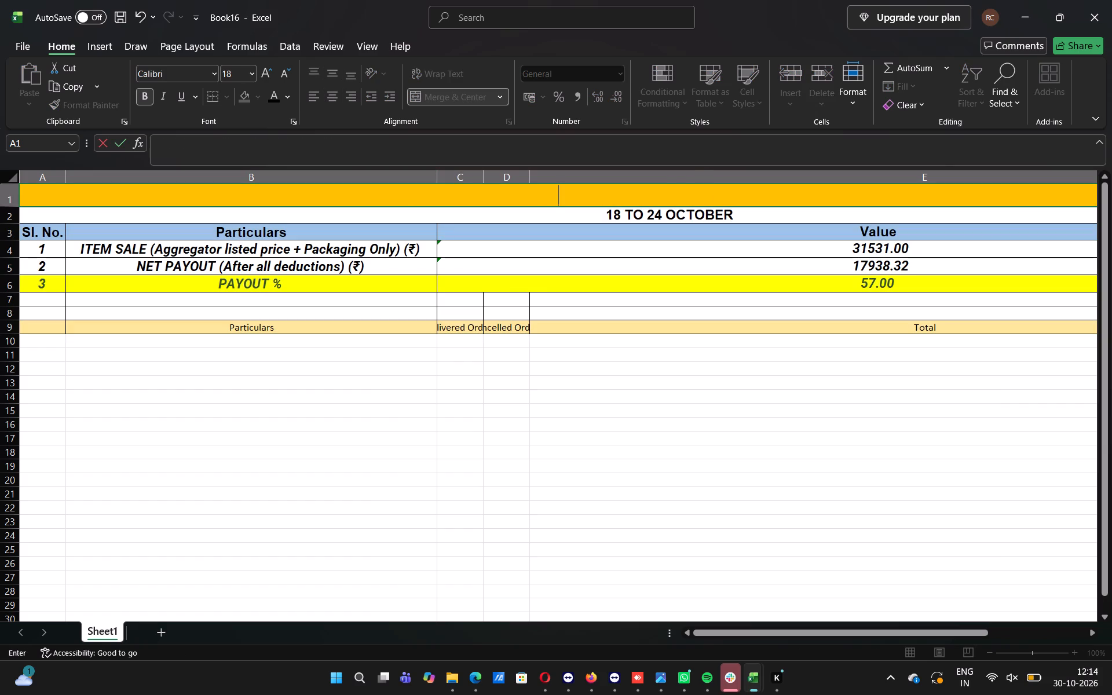
text(BANAGLIER RANNAGHAR SWIGGY PAYO)
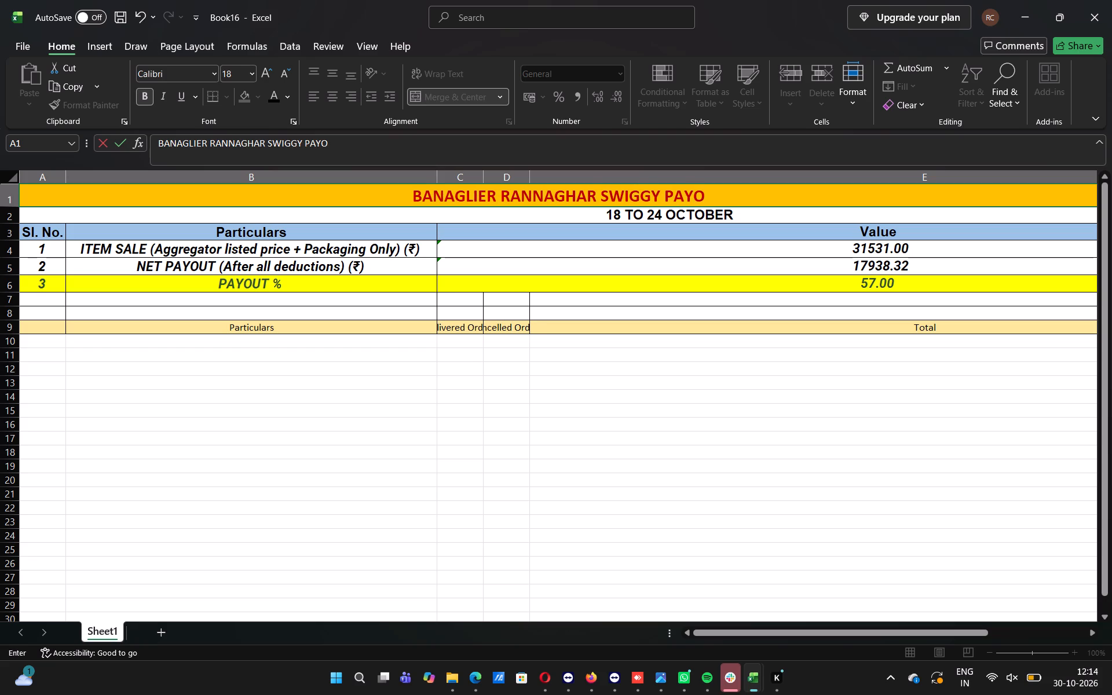
text(UT)
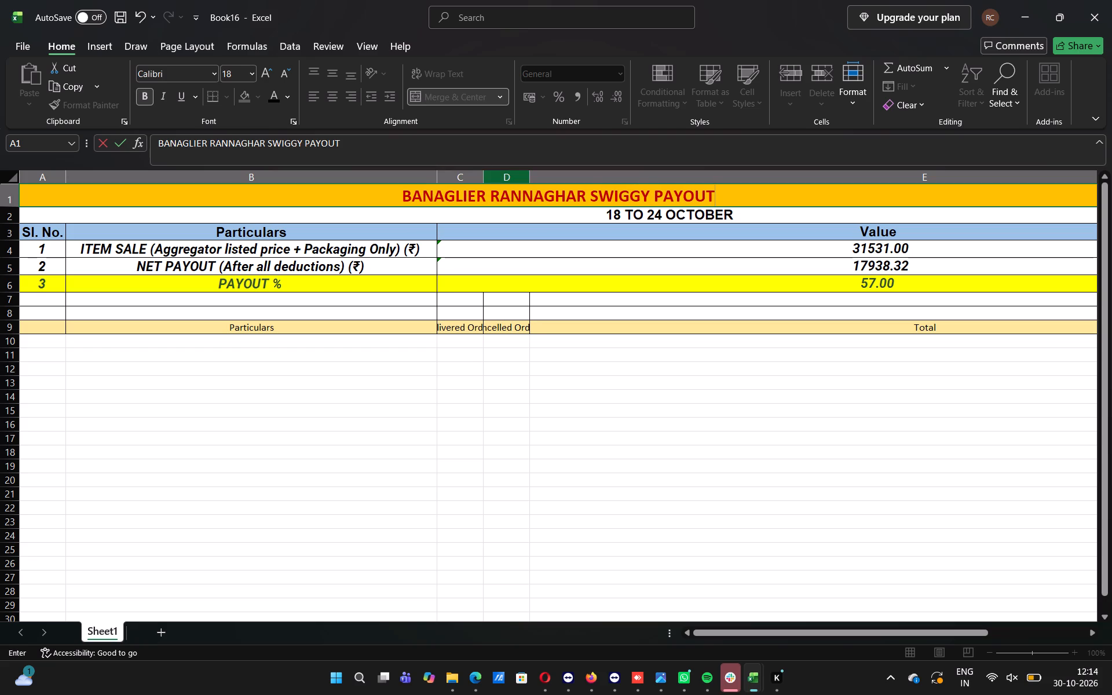
click(492, 360)
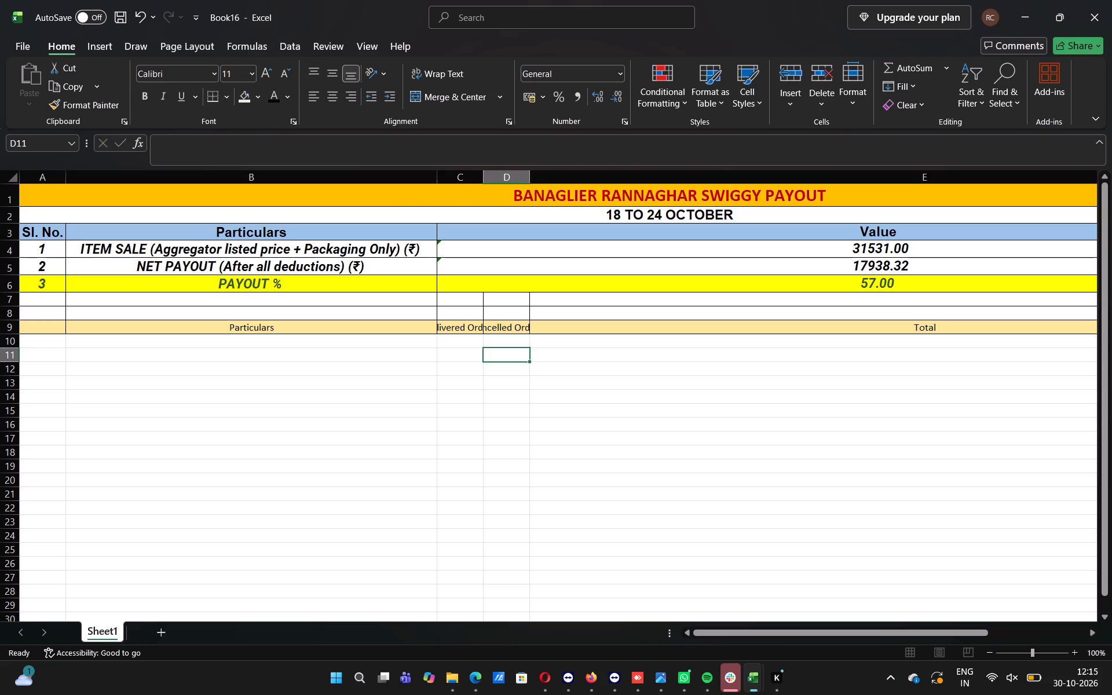
Widen column C to fit the Delivered Orders heading and column D to a width of about 21.
drag(483, 172, 513, 181)
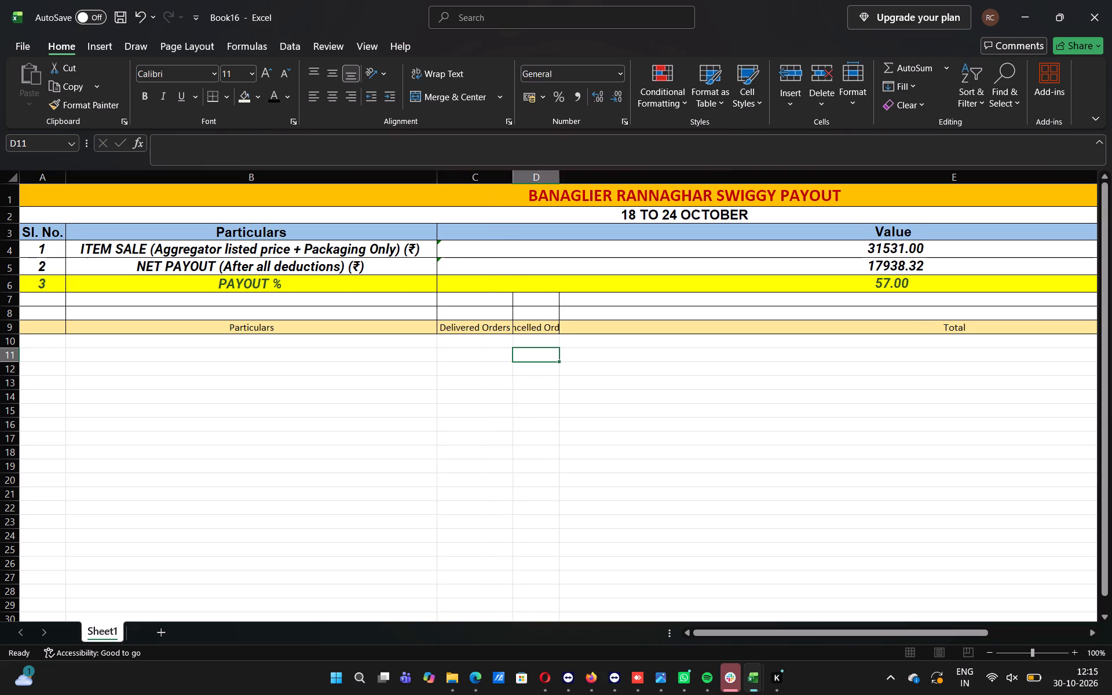
drag(558, 176, 625, 174)
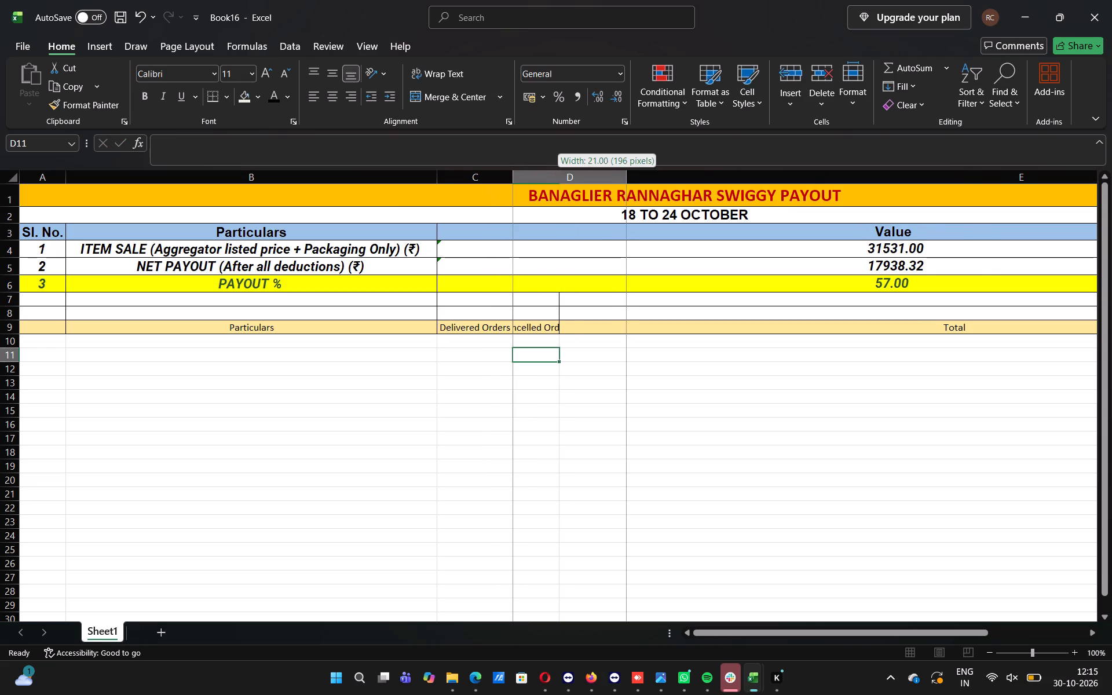
drag(625, 174, 624, 174)
Copy the Payout Breakup table B5:H45 from the invoice_Annexure_300791 workbook and paste it into Book16 at A10.
click(28, 353)
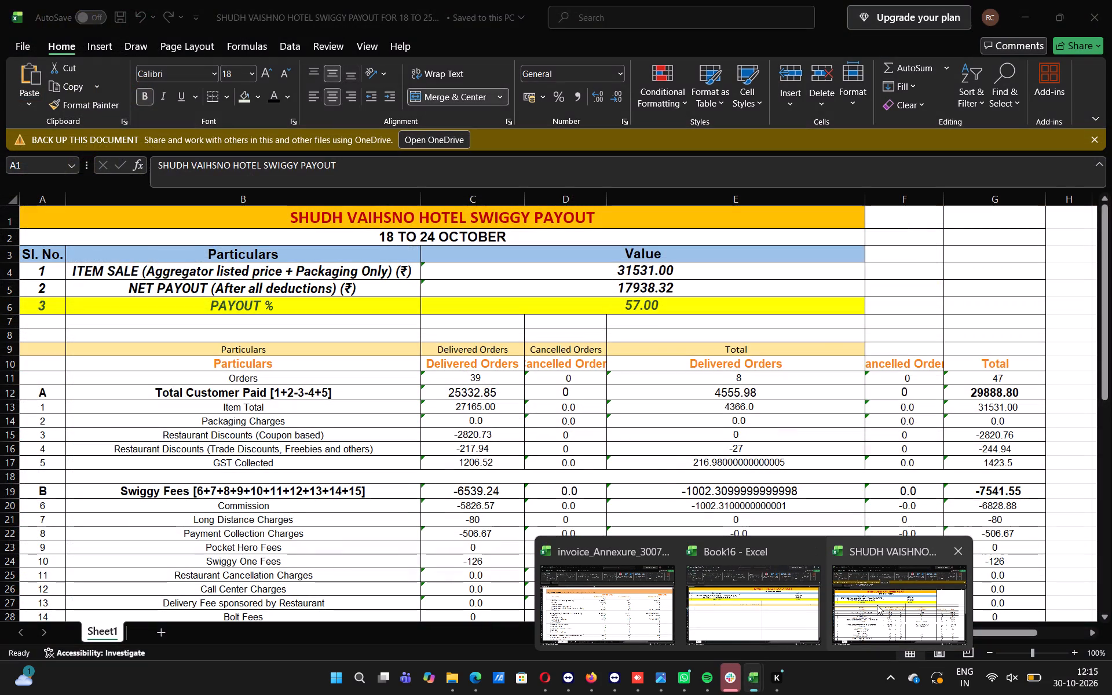
click(637, 617)
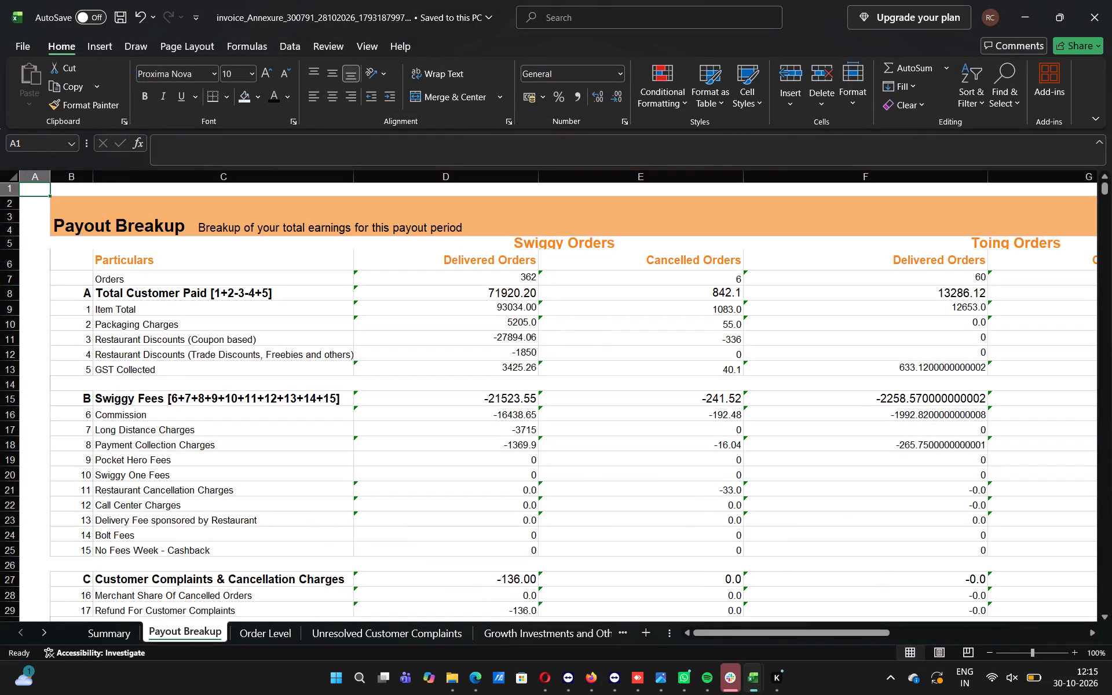
click(83, 243)
drag(83, 243, 535, 439)
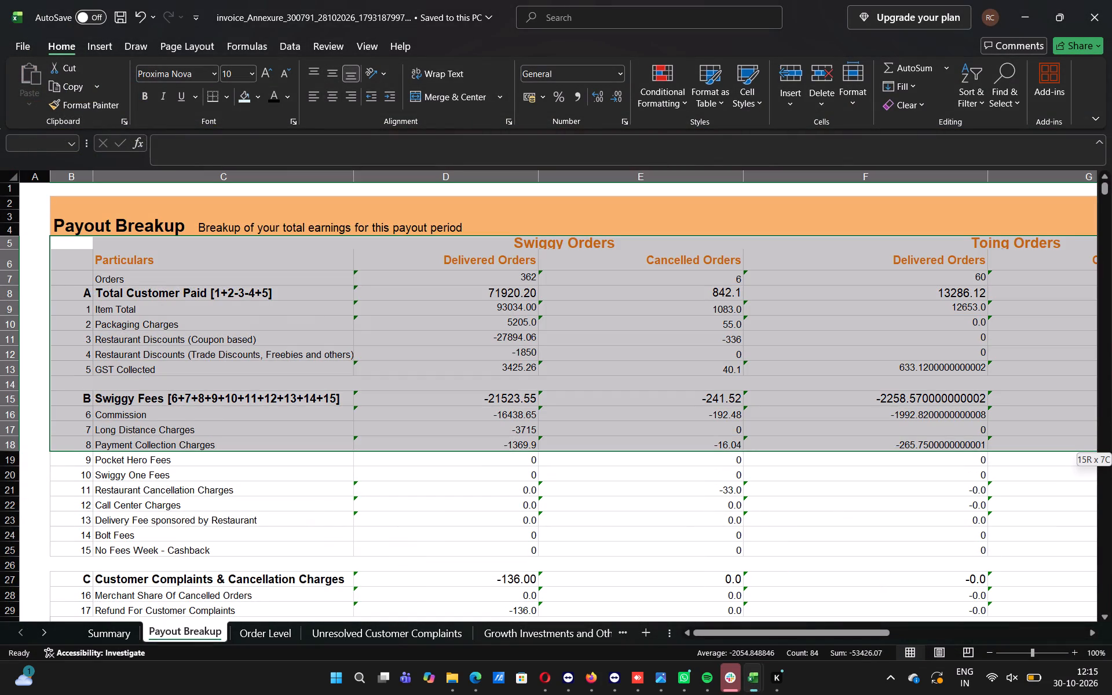
drag(535, 439, 825, 650)
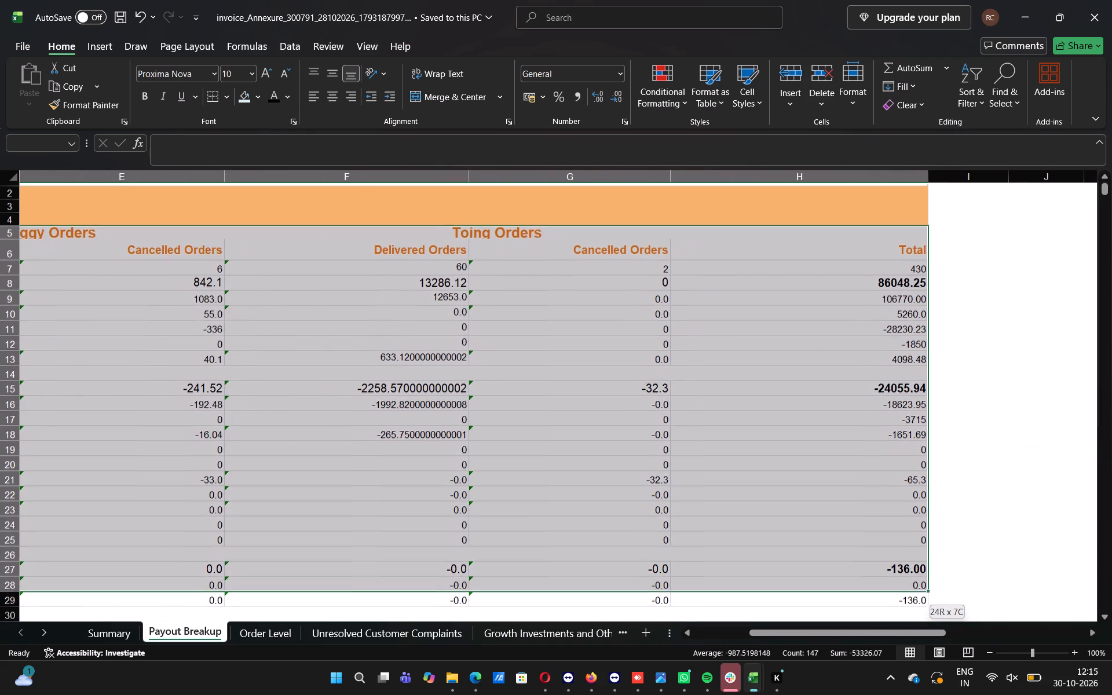
drag(825, 650, 864, 291)
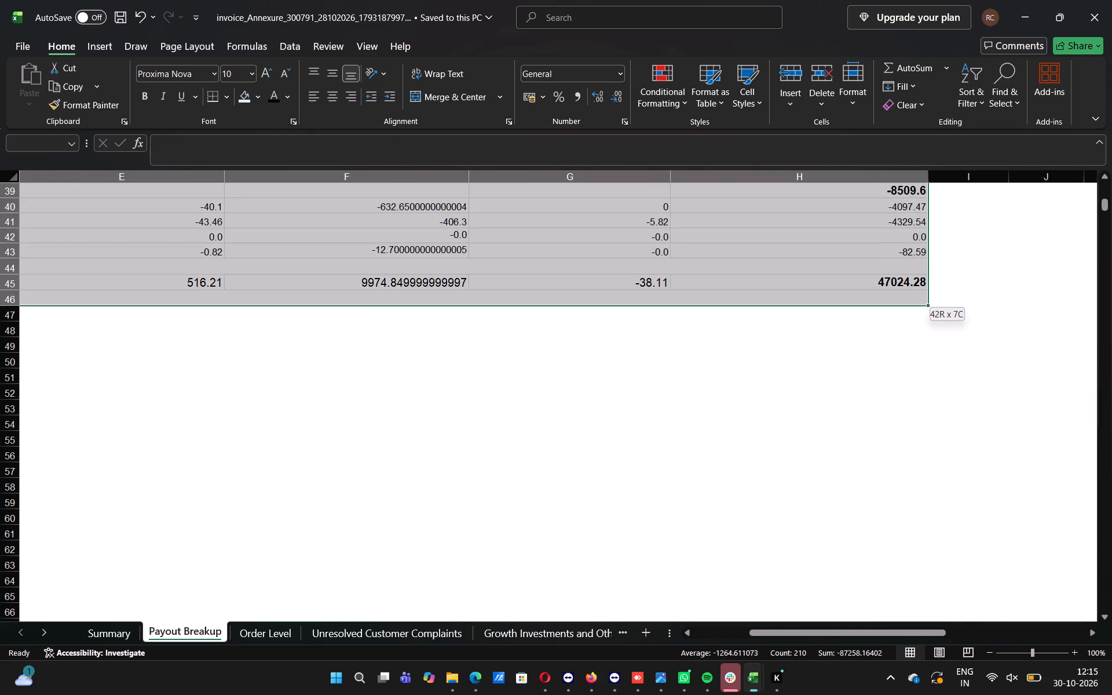
drag(864, 291, 865, 277)
key(ctrl+c)
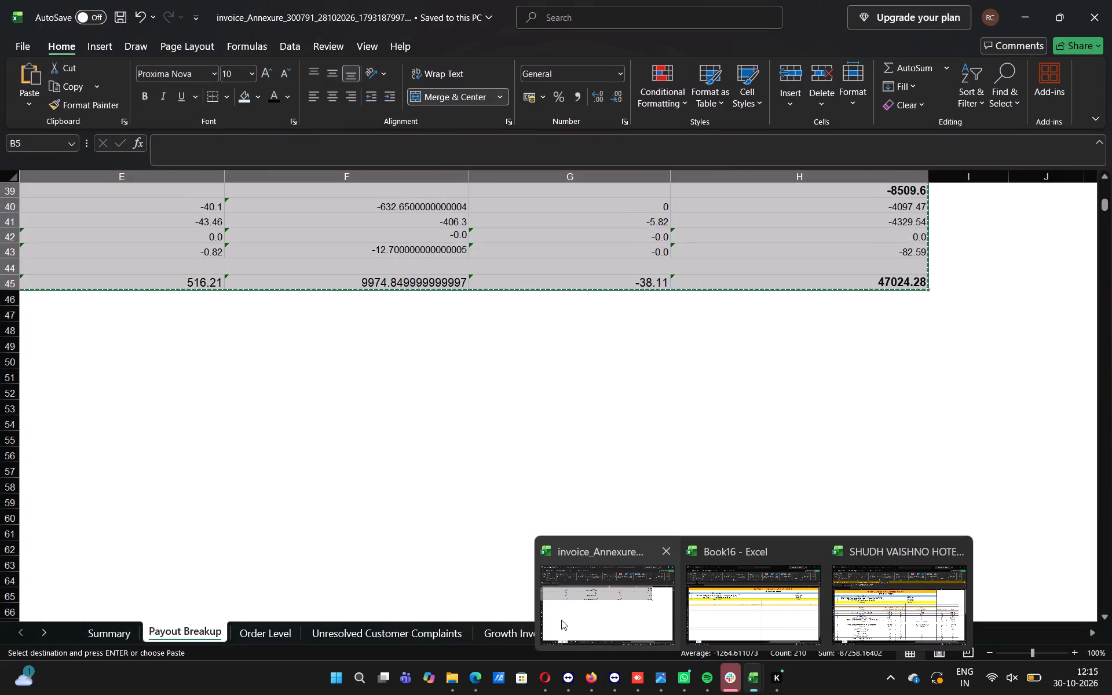
click(719, 617)
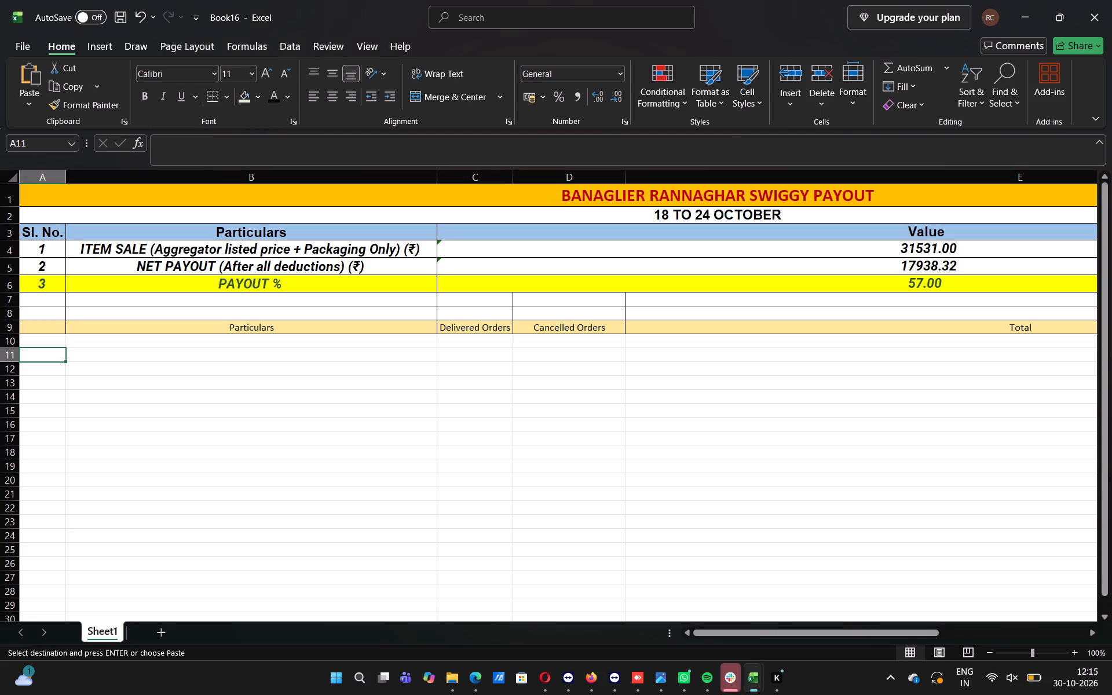
click(36, 342)
key(ctrl+v)
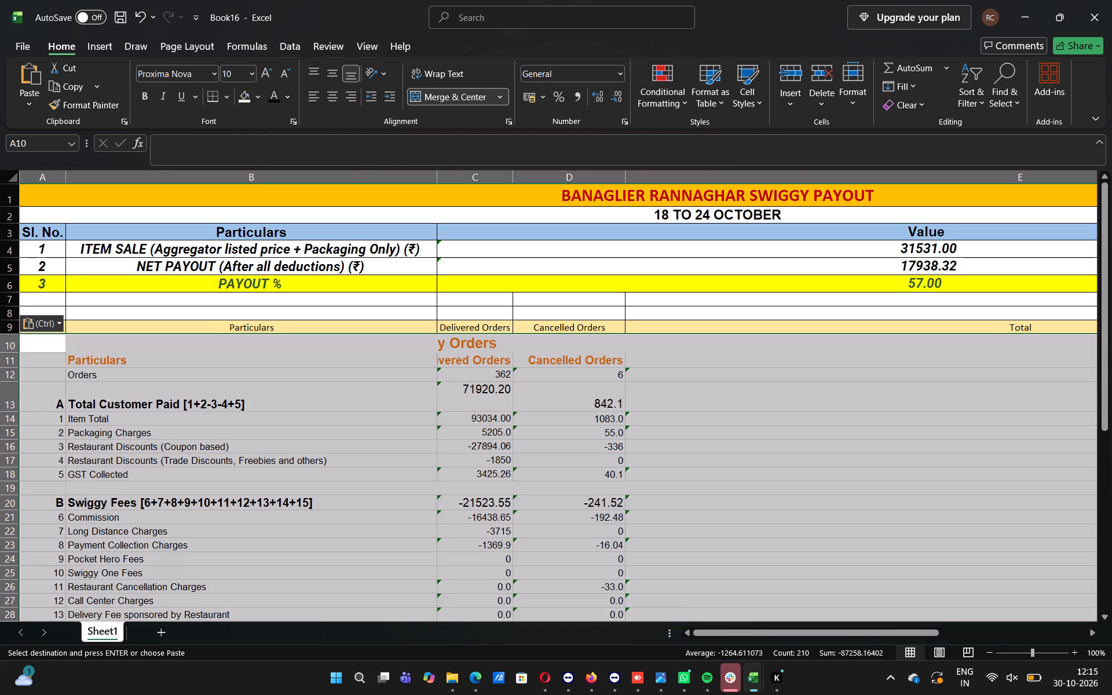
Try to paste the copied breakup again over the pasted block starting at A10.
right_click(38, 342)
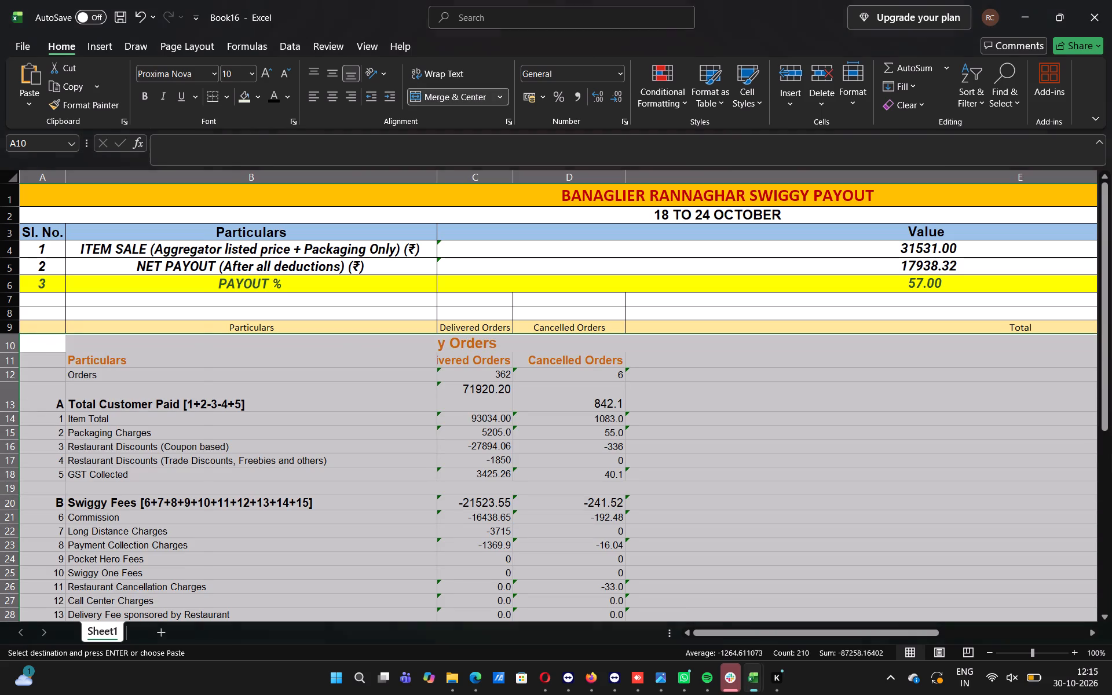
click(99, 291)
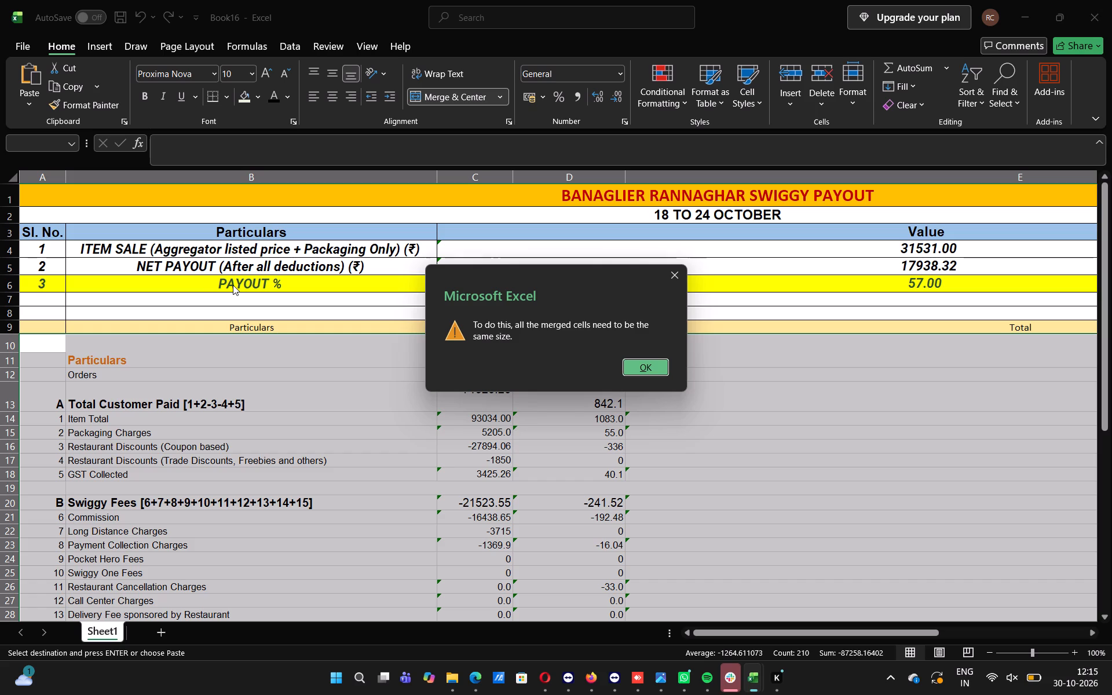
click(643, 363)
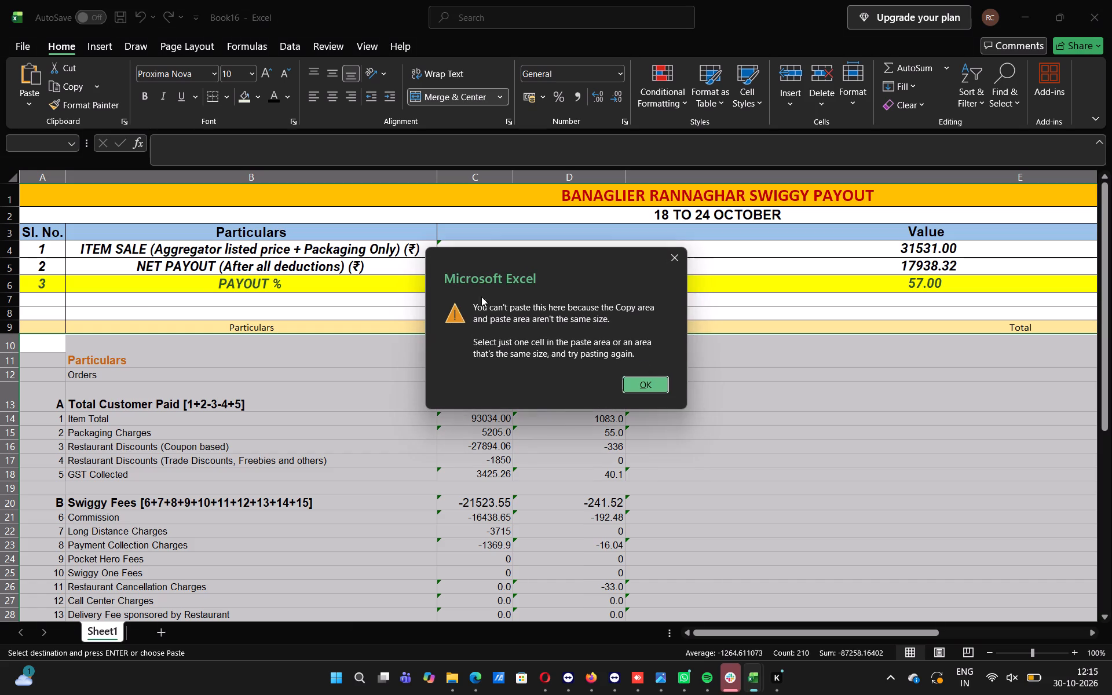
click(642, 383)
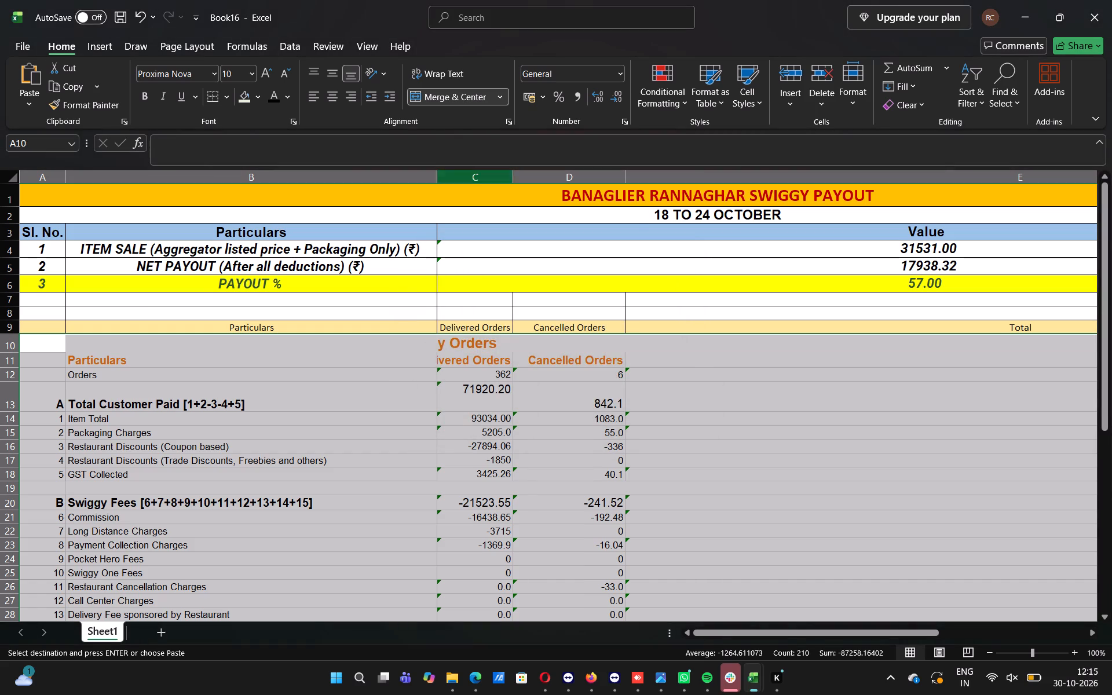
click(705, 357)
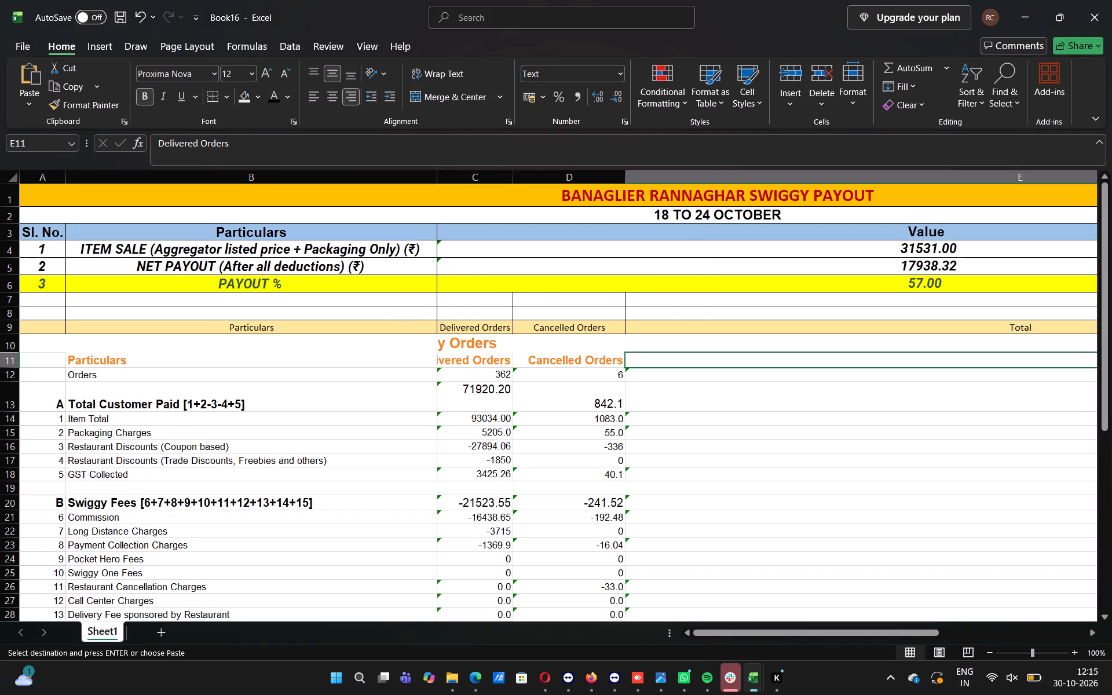
Widen column C further to fit the pasted Swiggy Delivered Orders heading and values.
drag(514, 175, 553, 178)
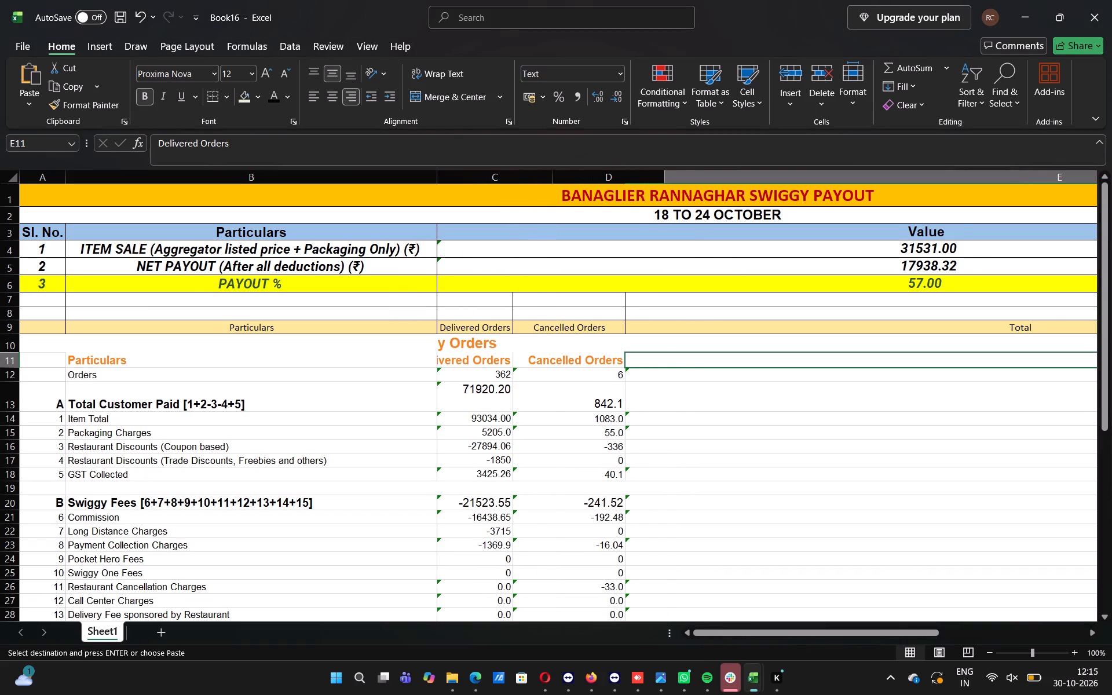
Fill the whole Net Payout row (row 50) with light green.
drag(1098, 360, 1111, 425)
drag(1104, 352, 1108, 528)
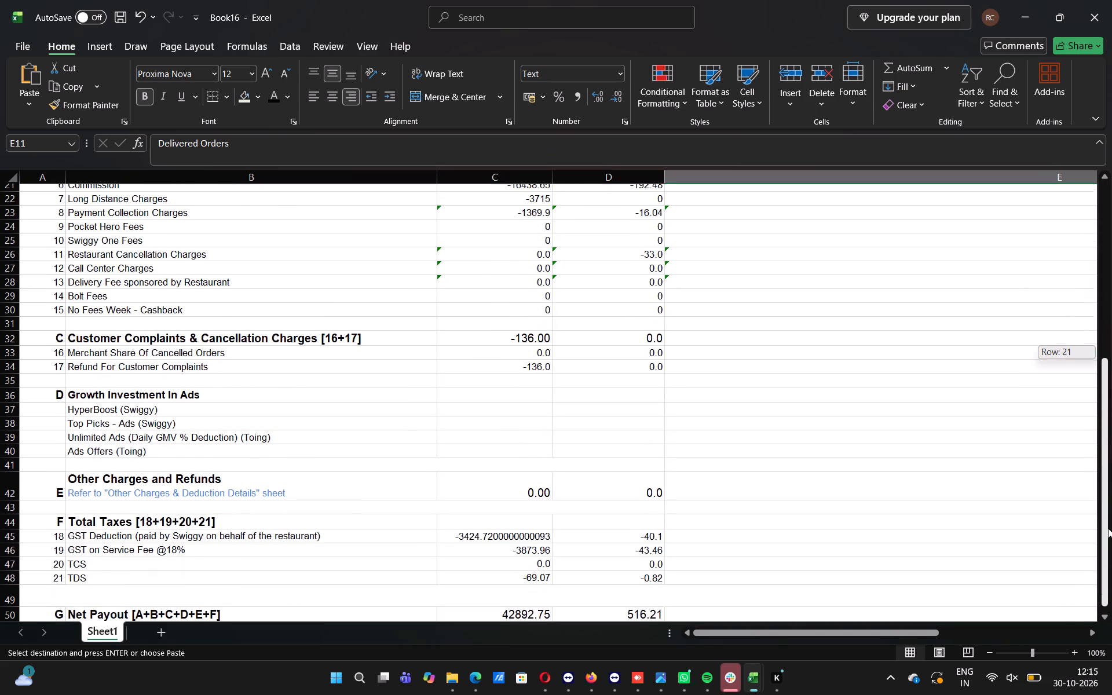
drag(1108, 528, 1097, 599)
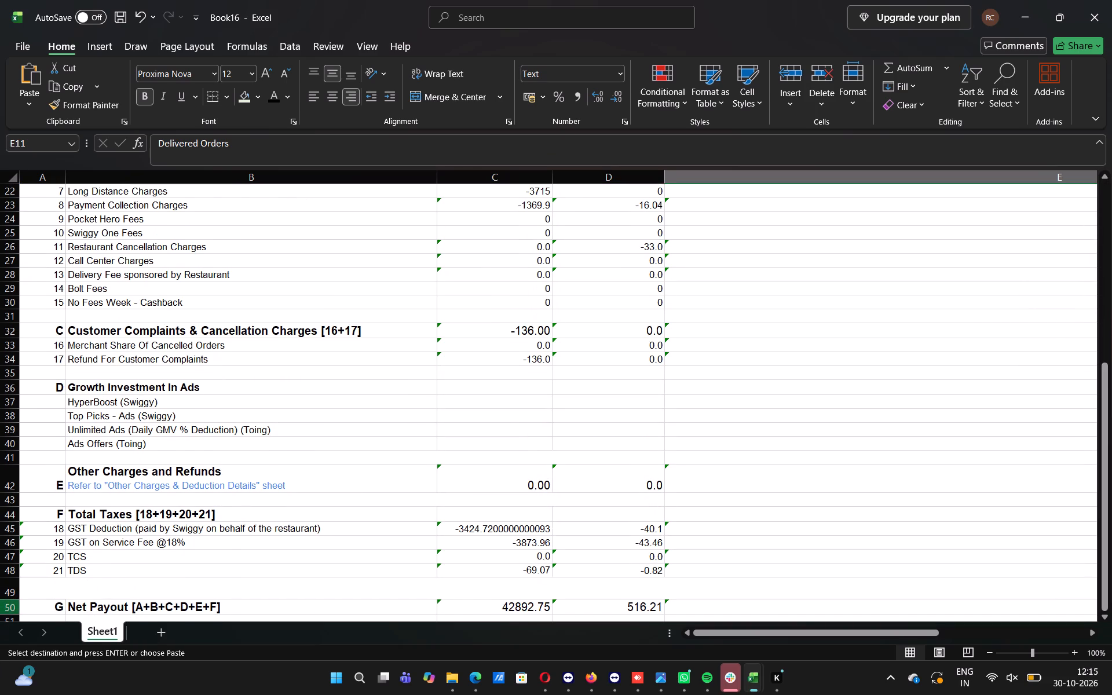
click(8, 606)
click(255, 98)
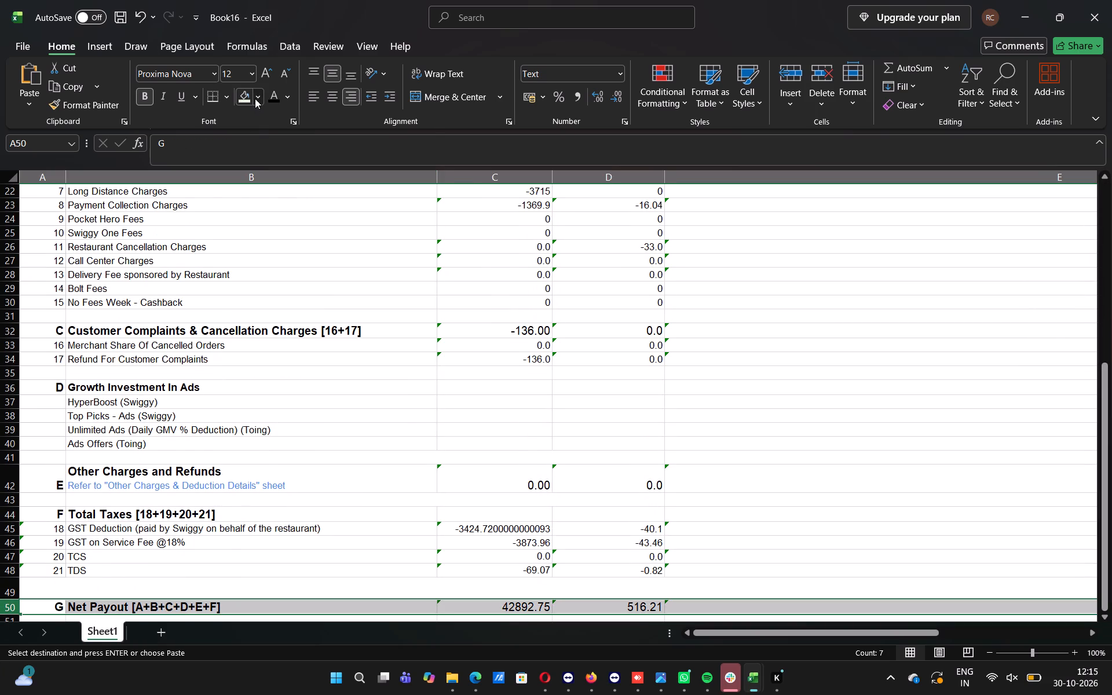
click(427, 188)
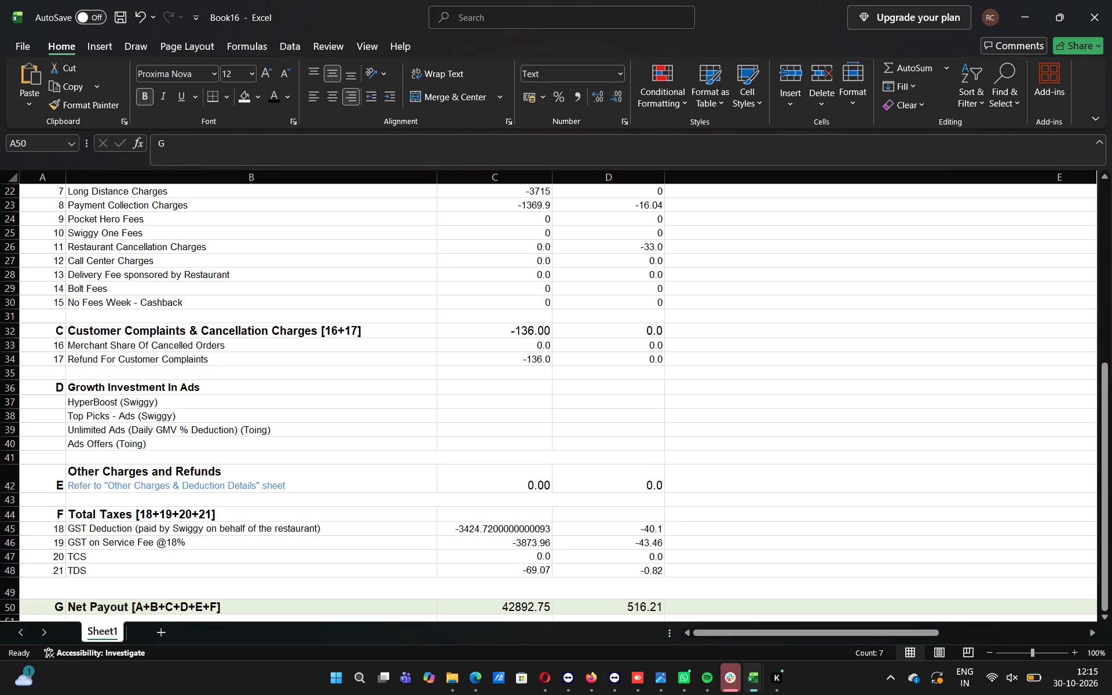
click(821, 416)
Narrow the oversized column E to roughly half its width, keeping the Toing Delivered Orders values readable.
drag(851, 632, 992, 623)
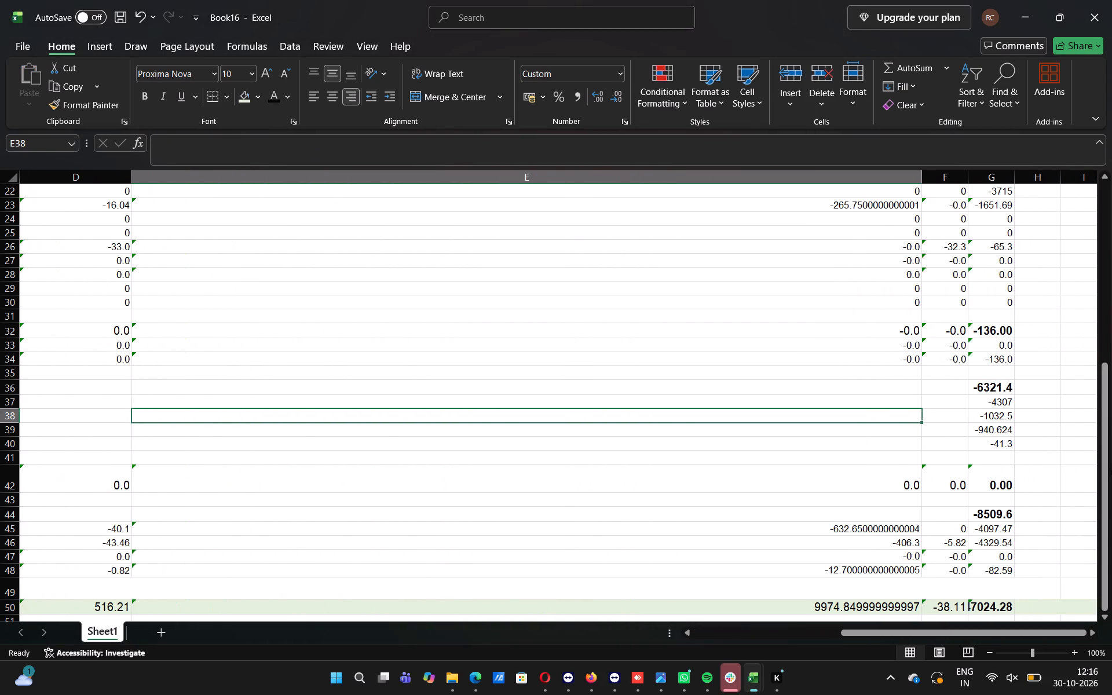
drag(1104, 471, 1108, 233)
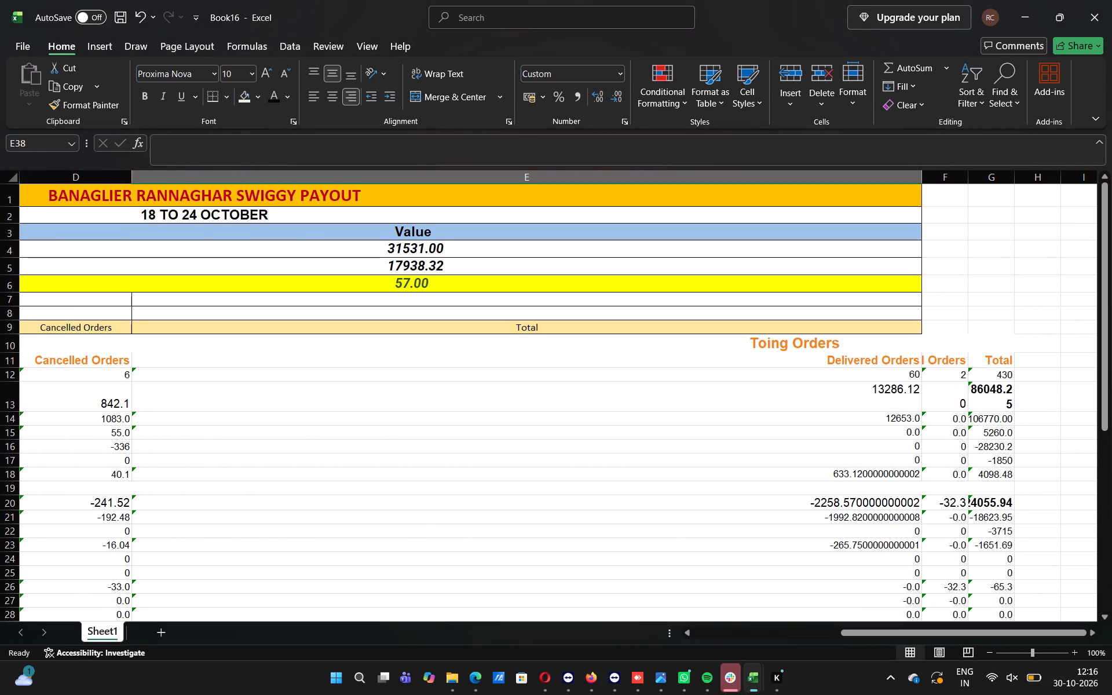
drag(922, 174, 528, 248)
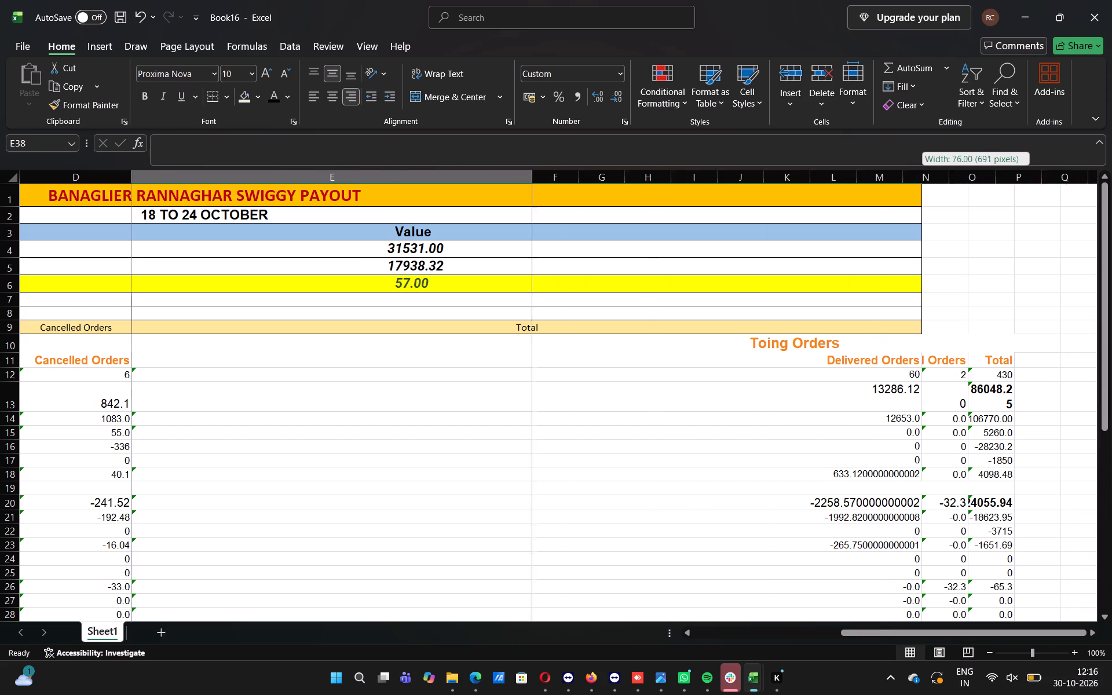
drag(528, 248, 456, 259)
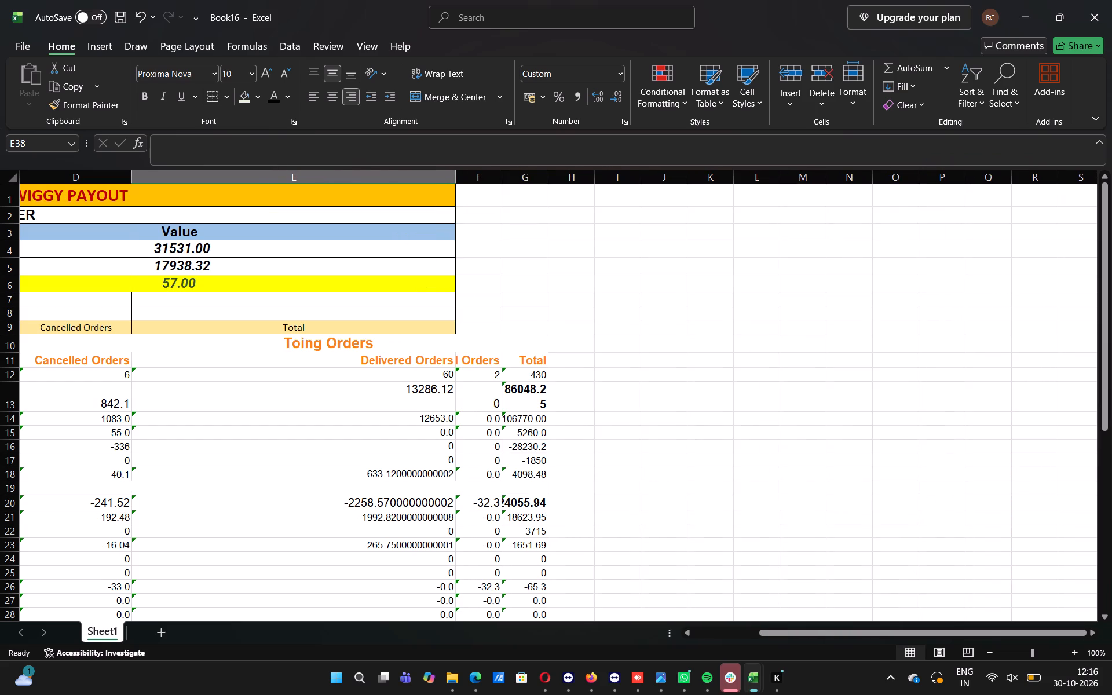
drag(456, 176, 269, 218)
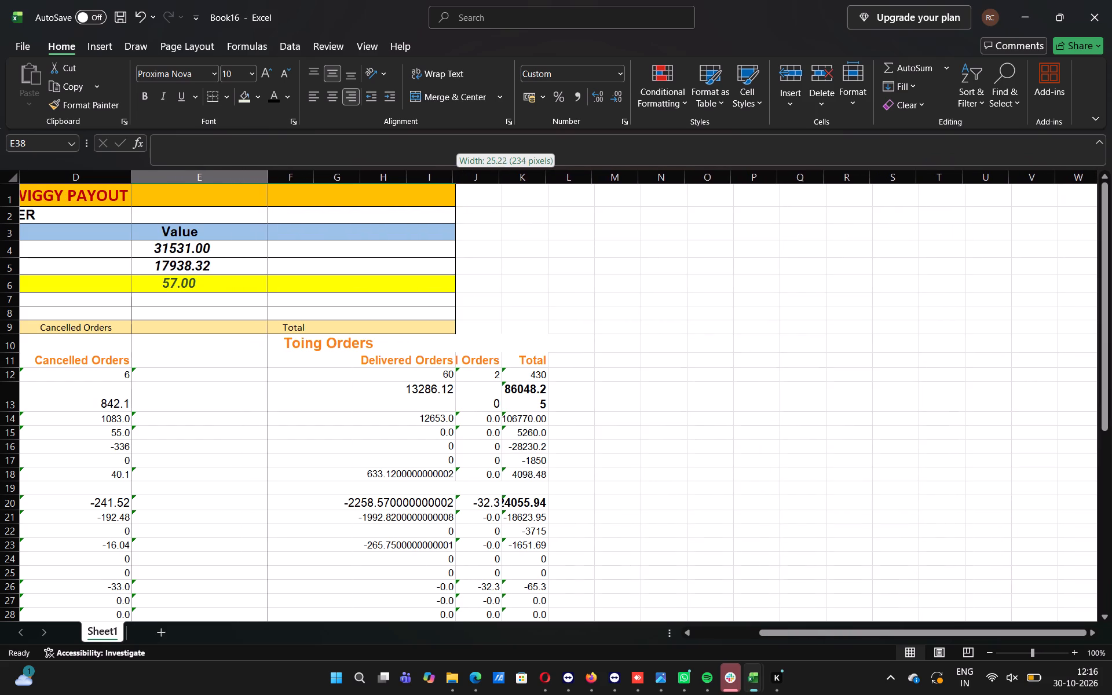
drag(269, 218, 411, 257)
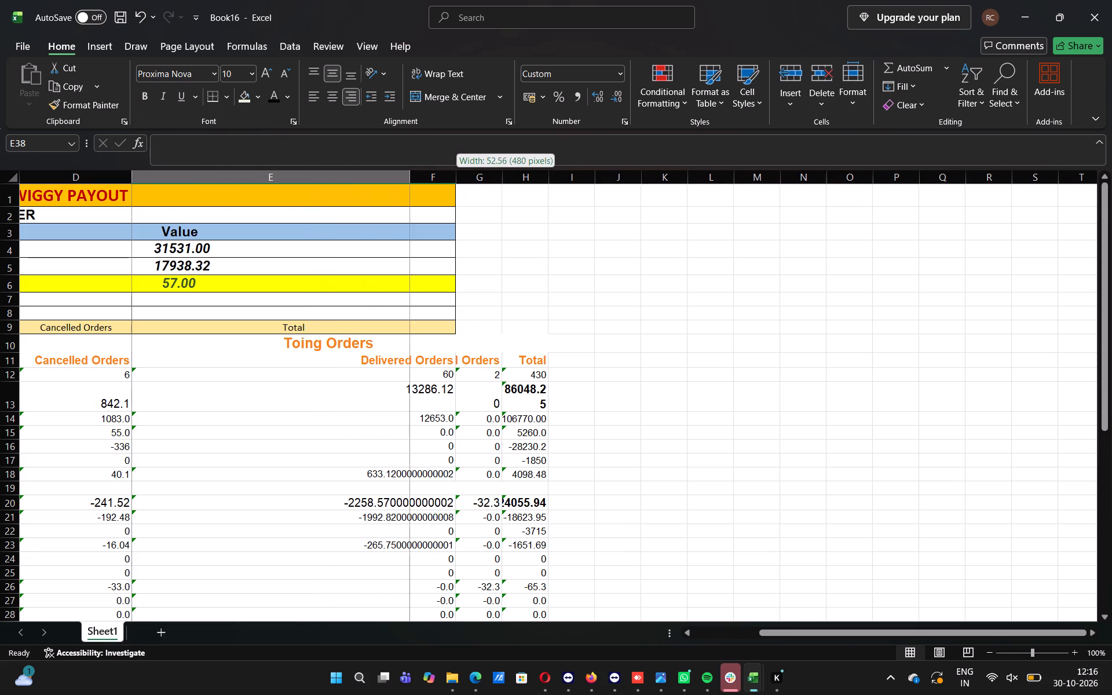
drag(411, 257, 412, 257)
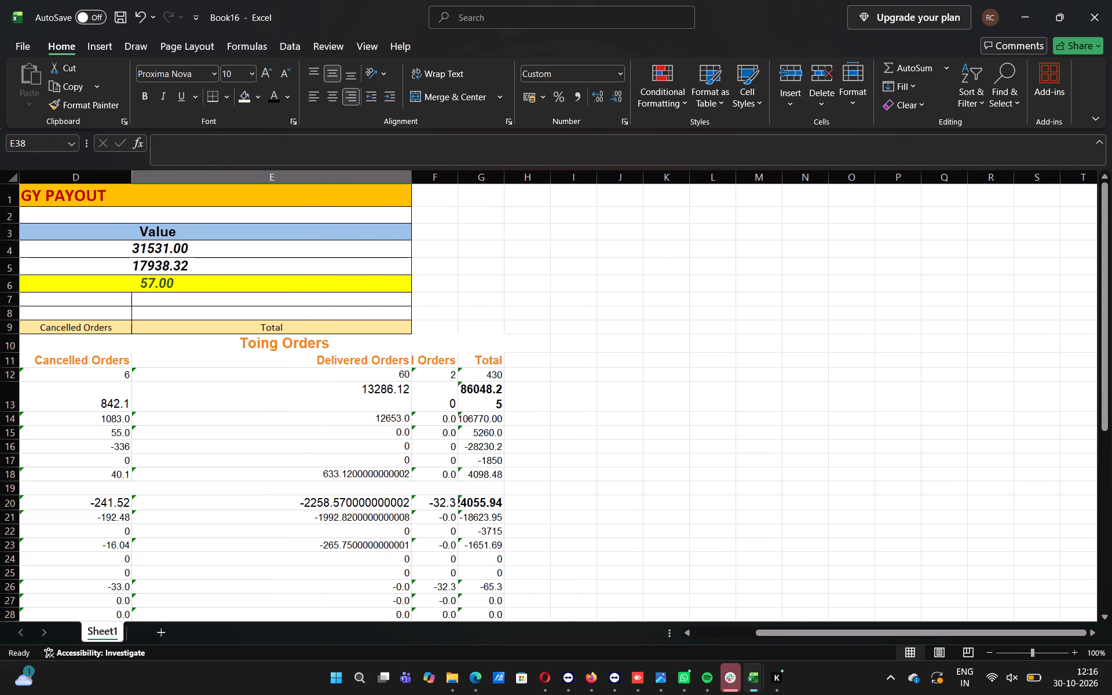
drag(776, 628, 729, 637)
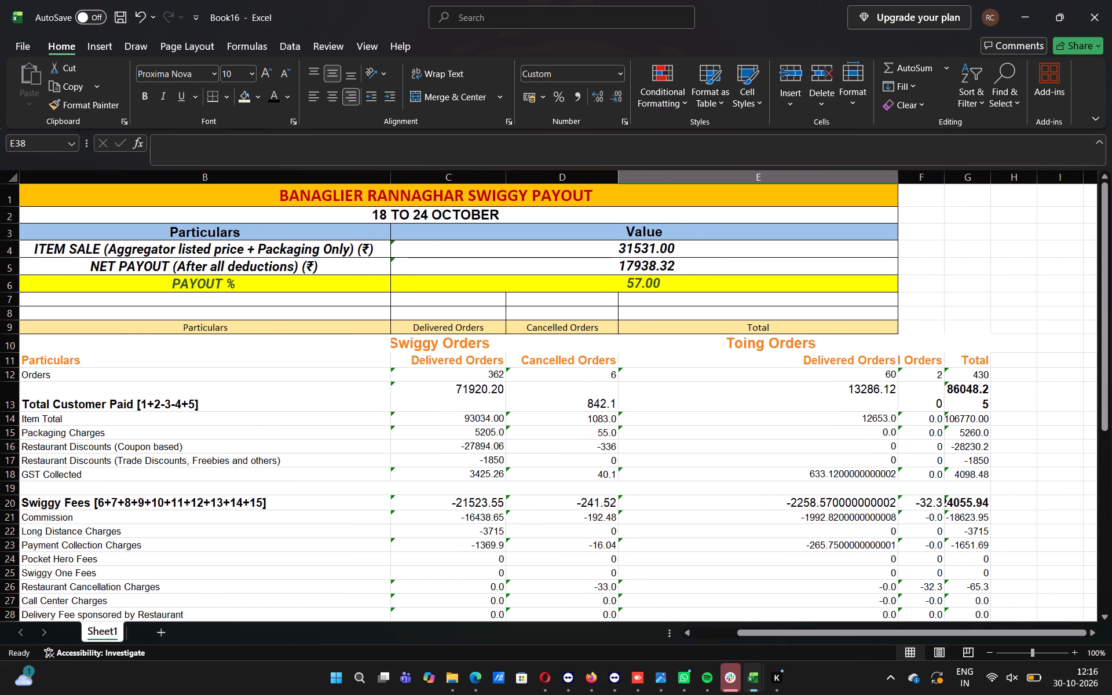
drag(899, 178, 884, 184)
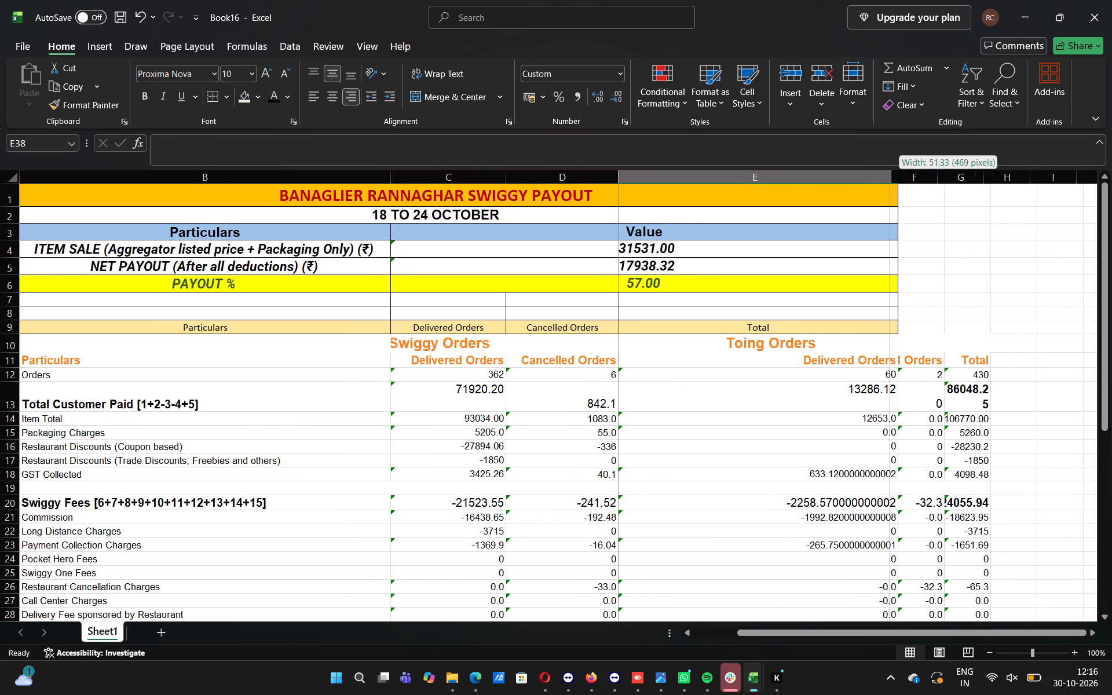
drag(884, 184, 851, 201)
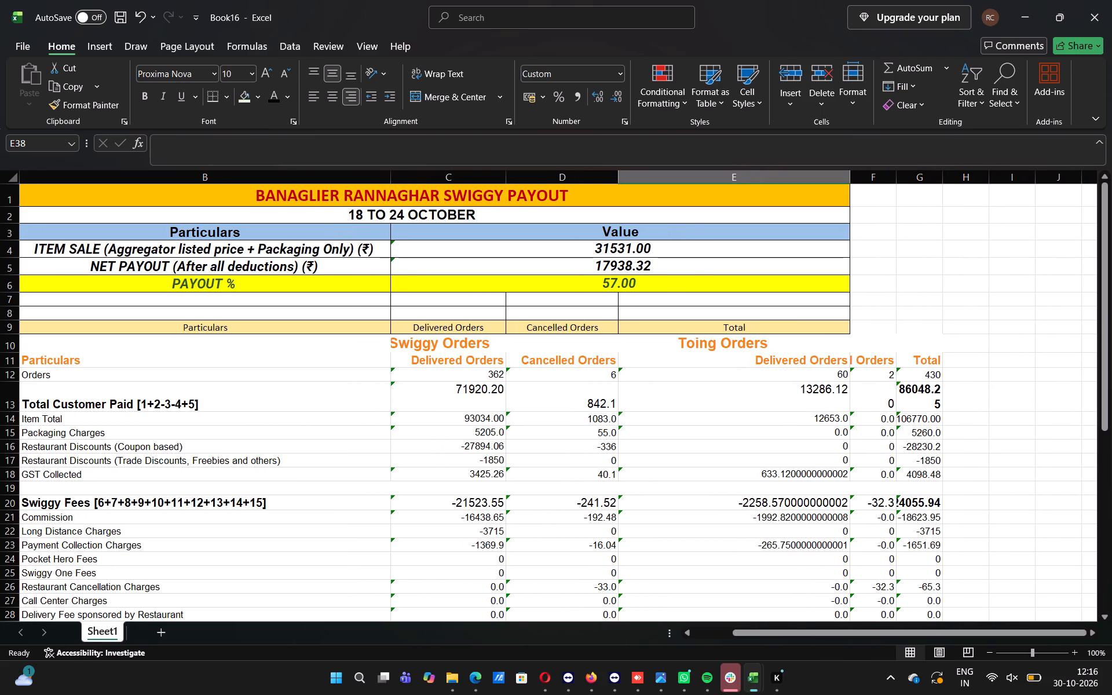
Widen column F to fit the Cancelled Orders heading and column G to fit the Total values.
drag(895, 176, 945, 180)
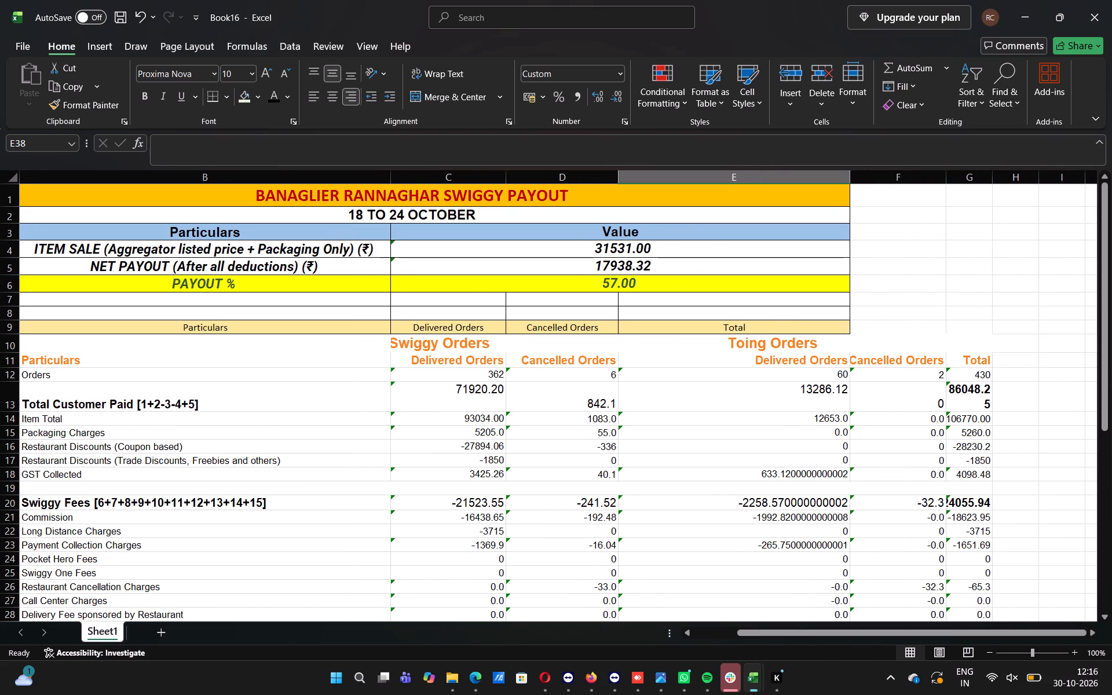
drag(989, 177, 1028, 180)
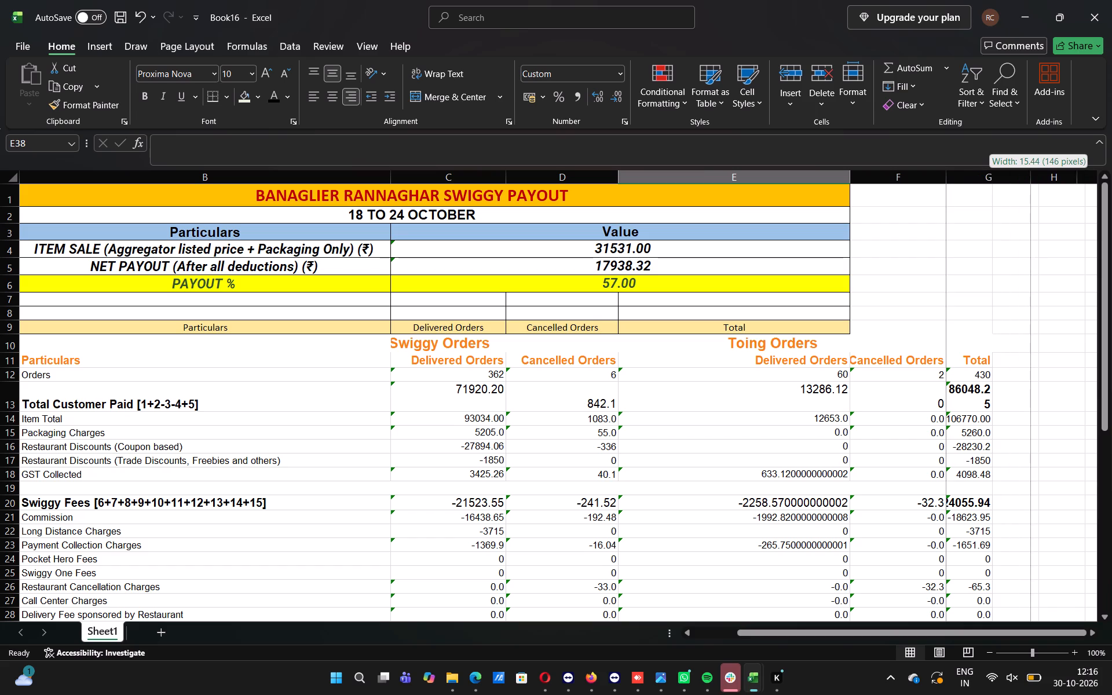
drag(1028, 180, 1034, 186)
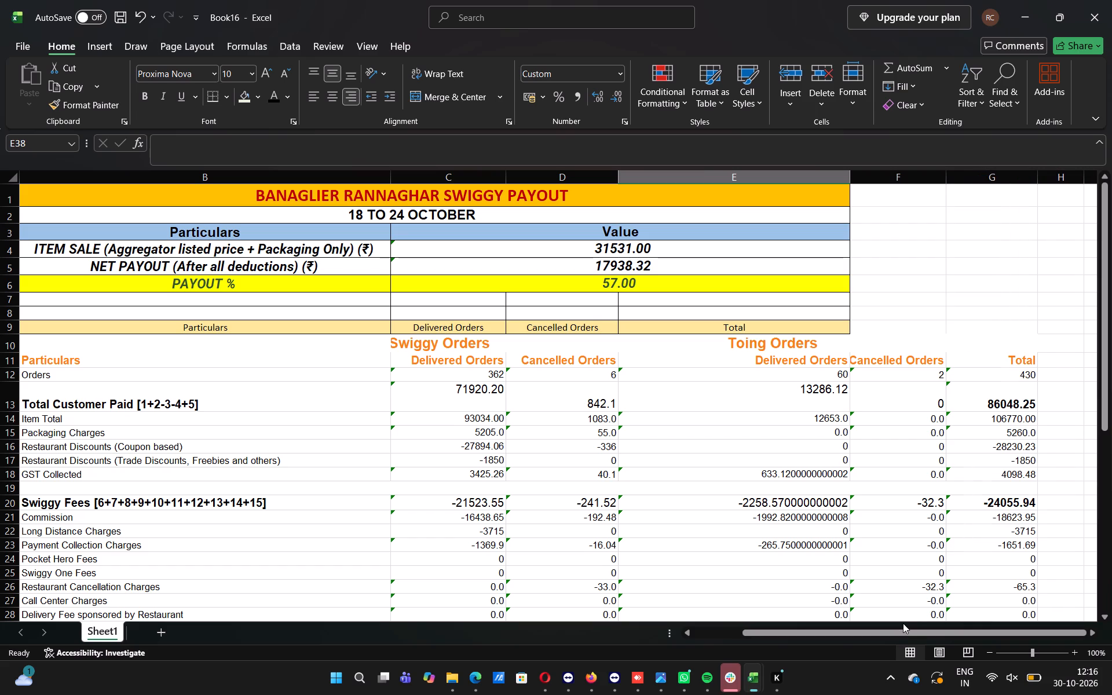
Centre the contents of the whole payout sheet from the title in A1 to the Net Payout row, A1:G50.
drag(903, 629, 820, 643)
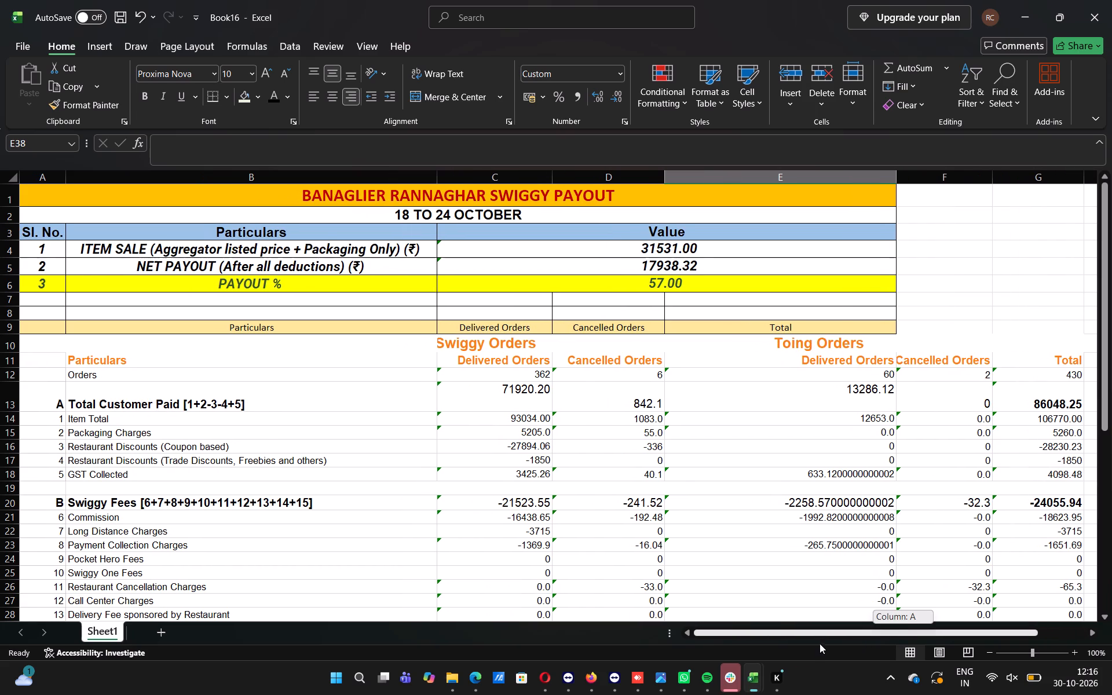
drag(820, 643, 820, 639)
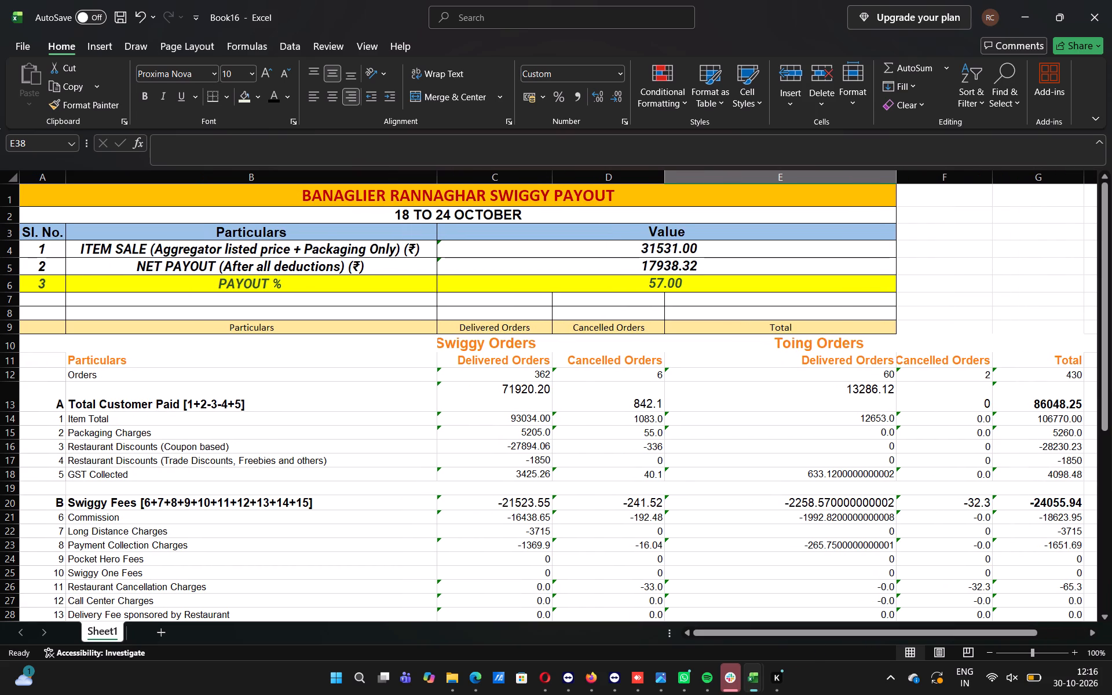
click(129, 194)
drag(129, 194, 189, 628)
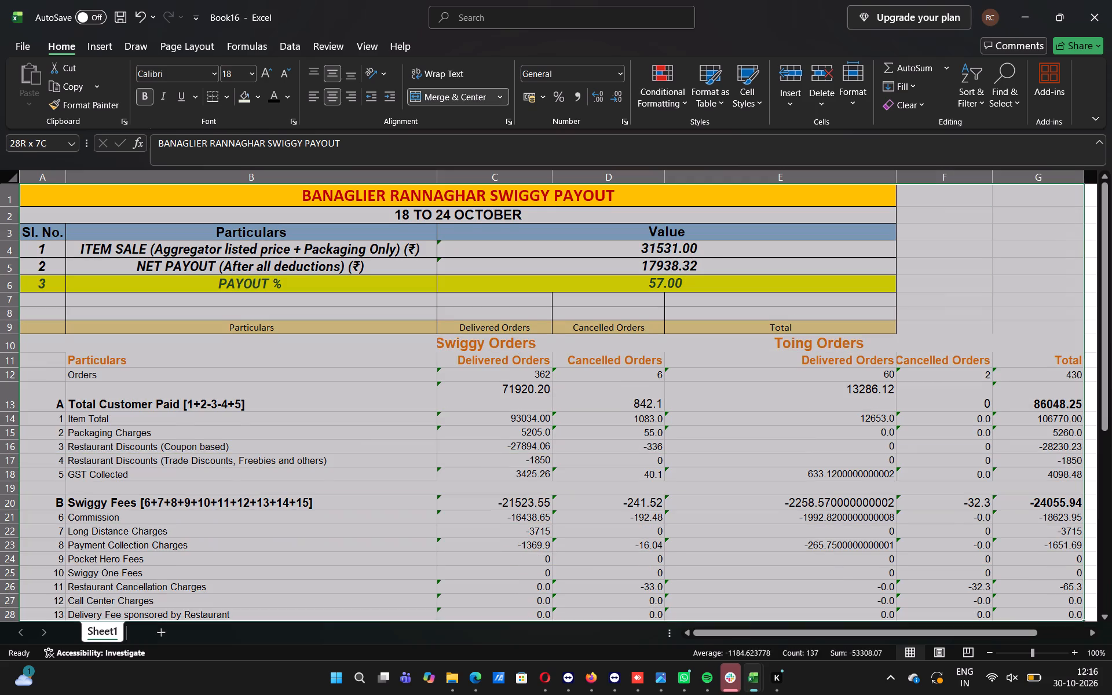
drag(189, 628, 196, 690)
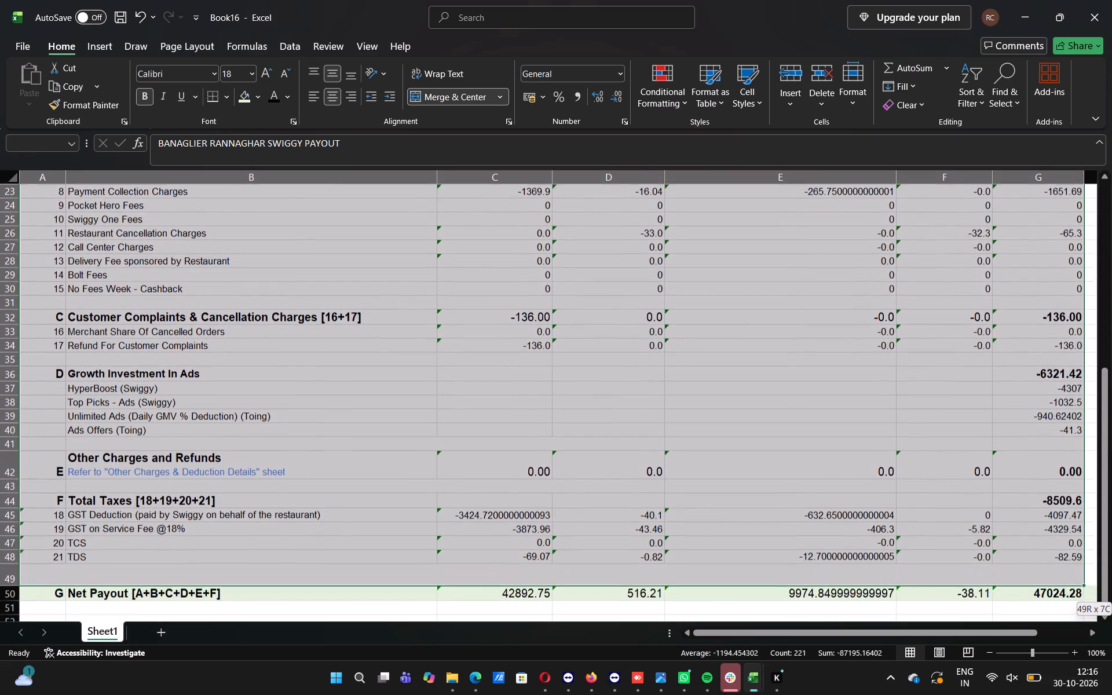
drag(196, 690, 184, 539)
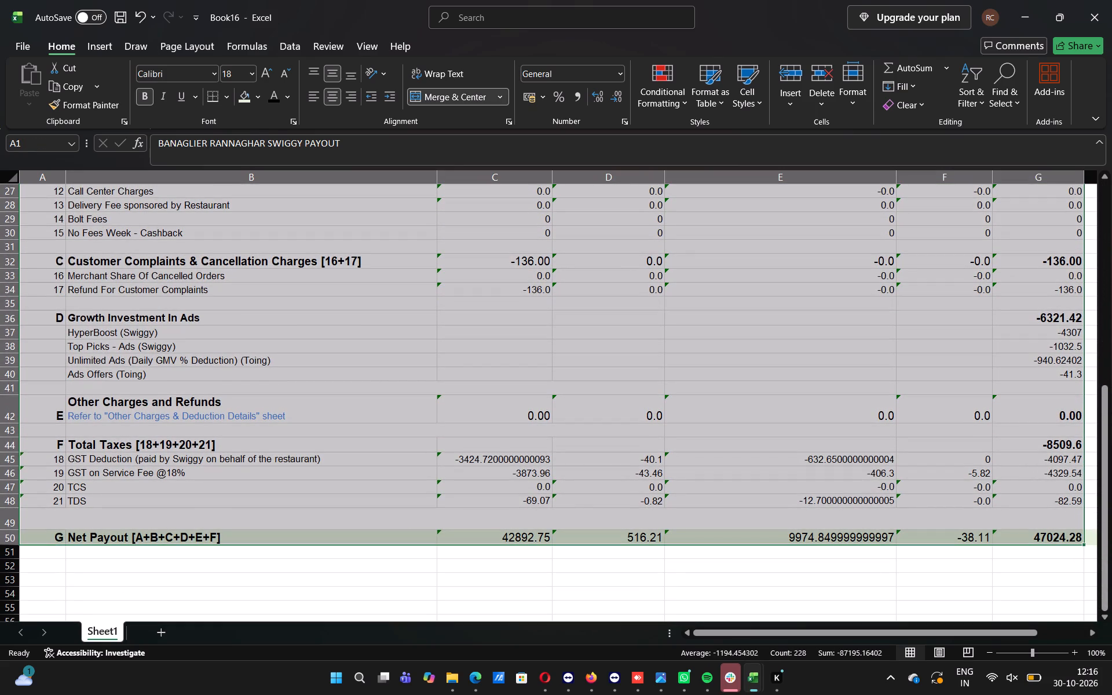
click(331, 92)
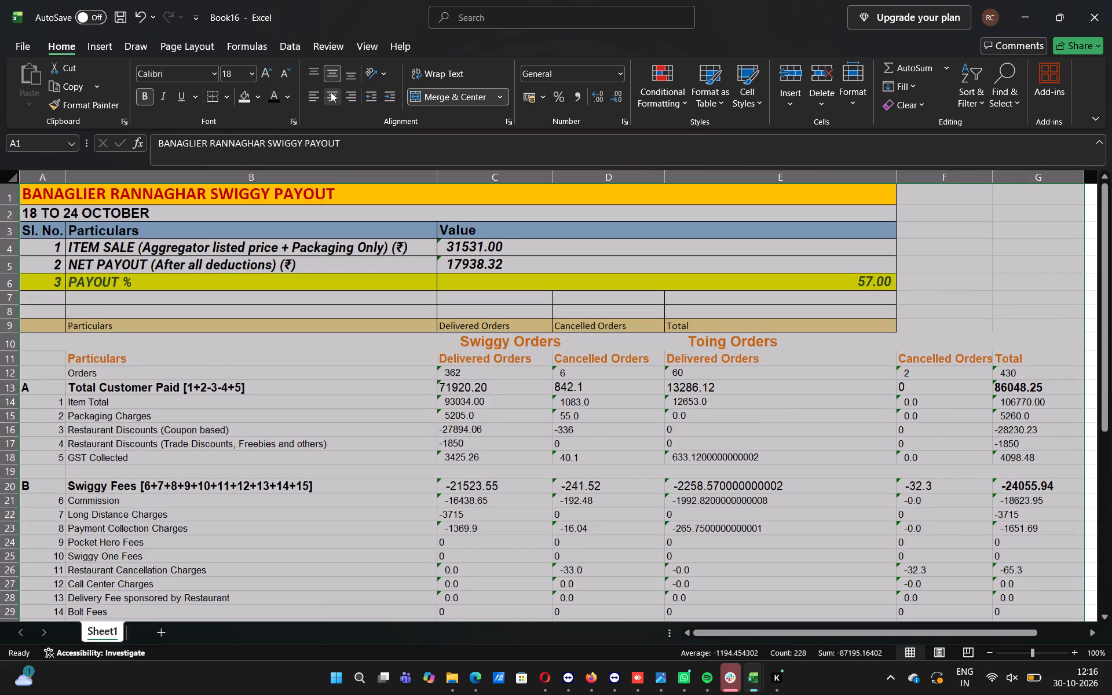
click(331, 92)
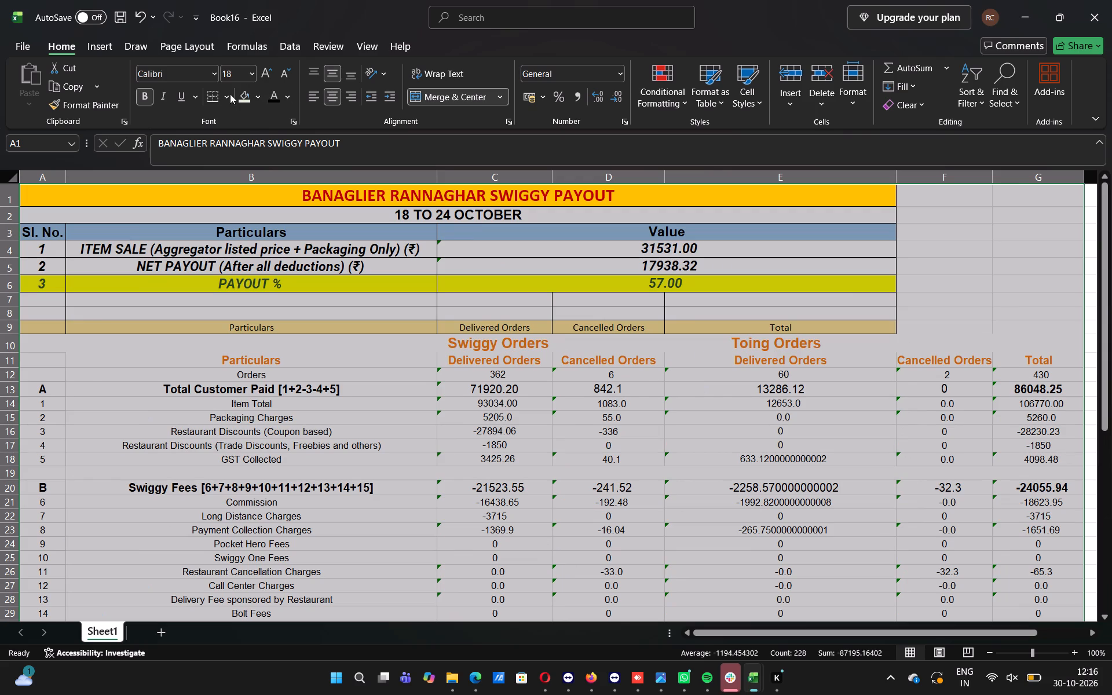
Apply all borders to the sheet range A1:G50.
click(225, 94)
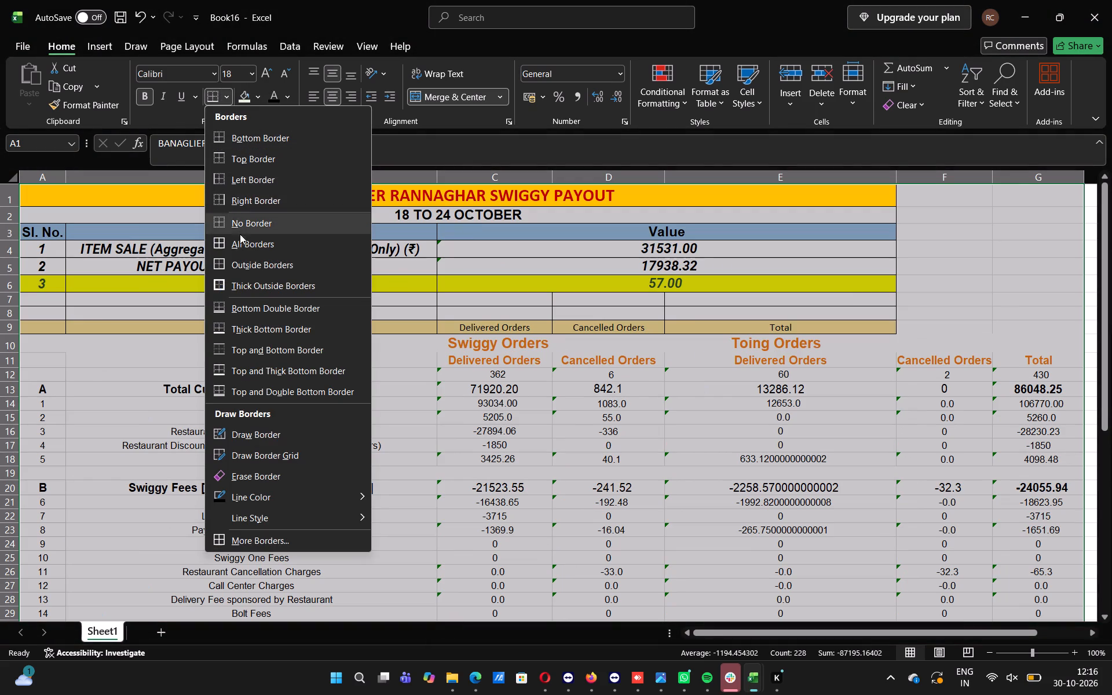
click(241, 249)
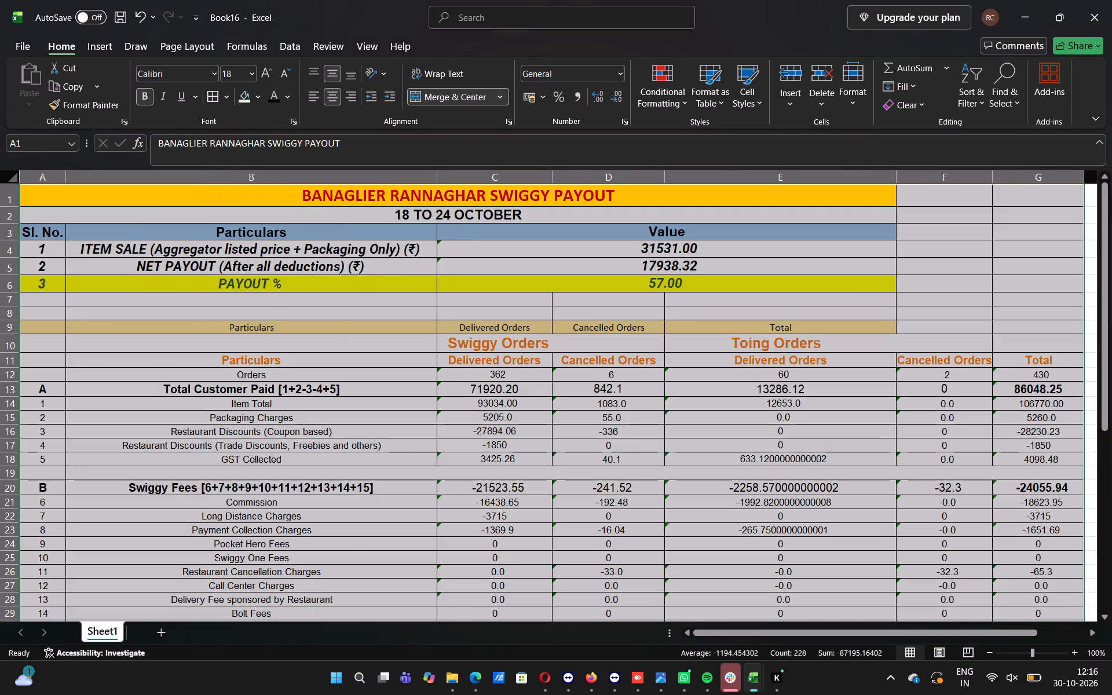
click(953, 244)
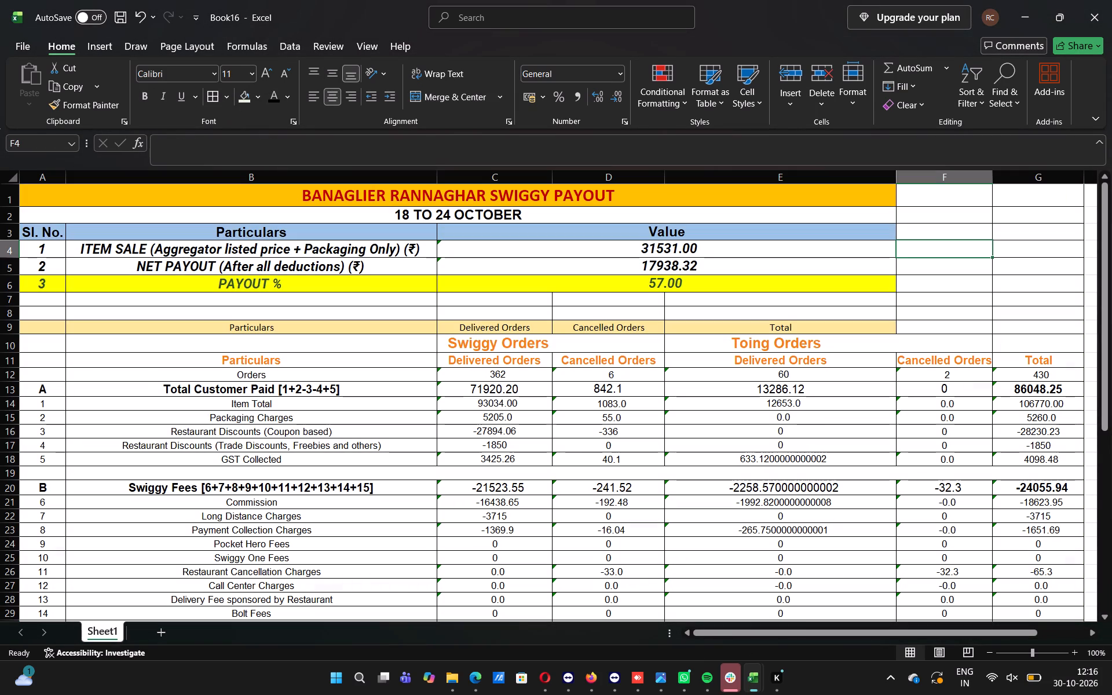
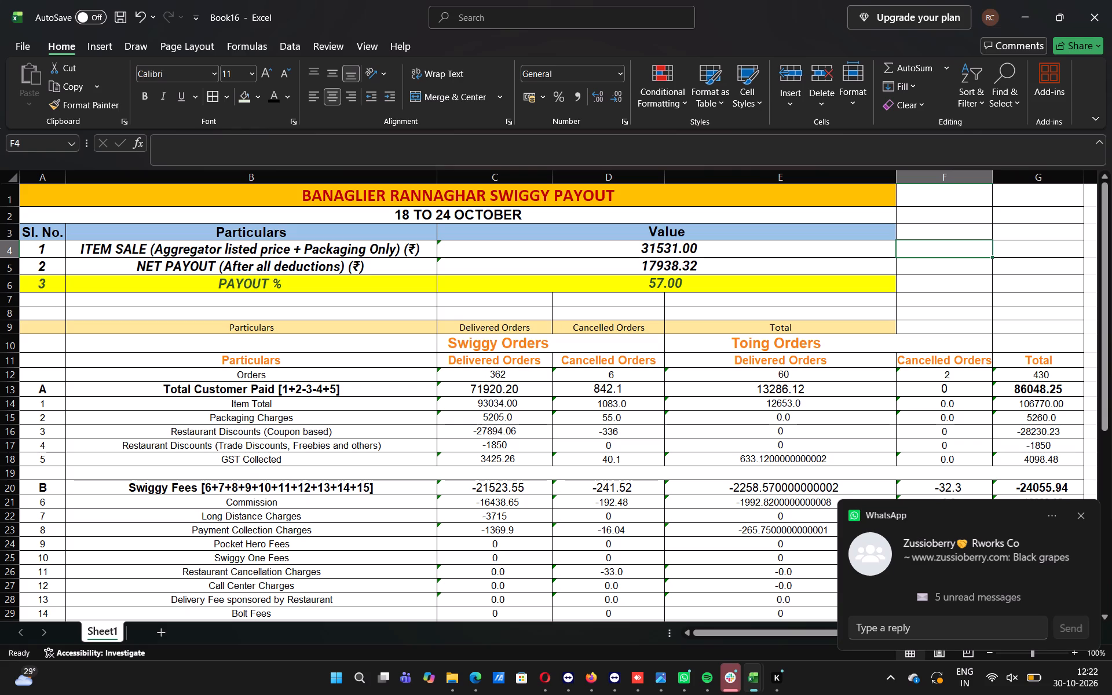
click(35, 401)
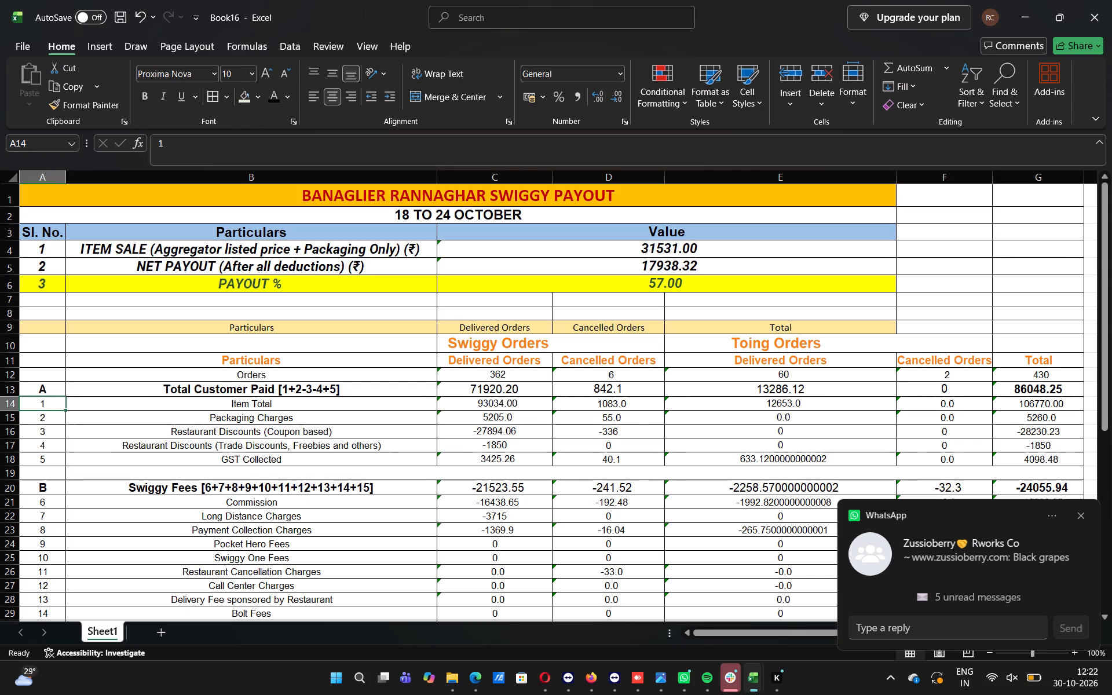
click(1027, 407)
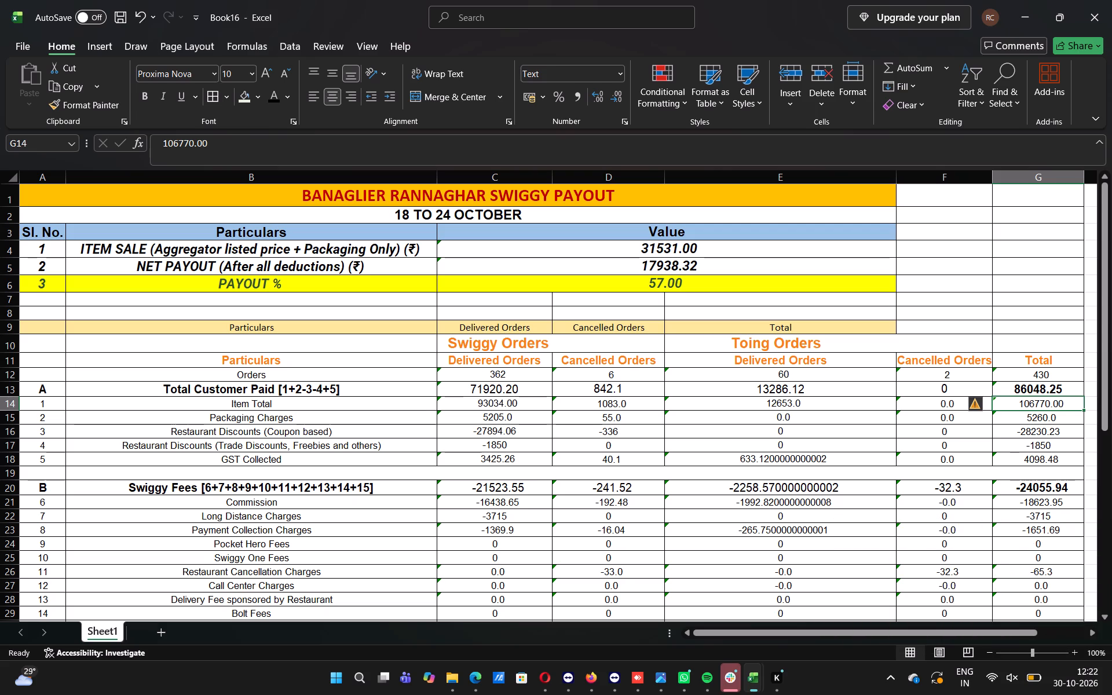
Set the ITEM SALE value in the summary table to 112030, the sum of total Item Total and Packaging Charges.
click(681, 248)
key(BackSpace)
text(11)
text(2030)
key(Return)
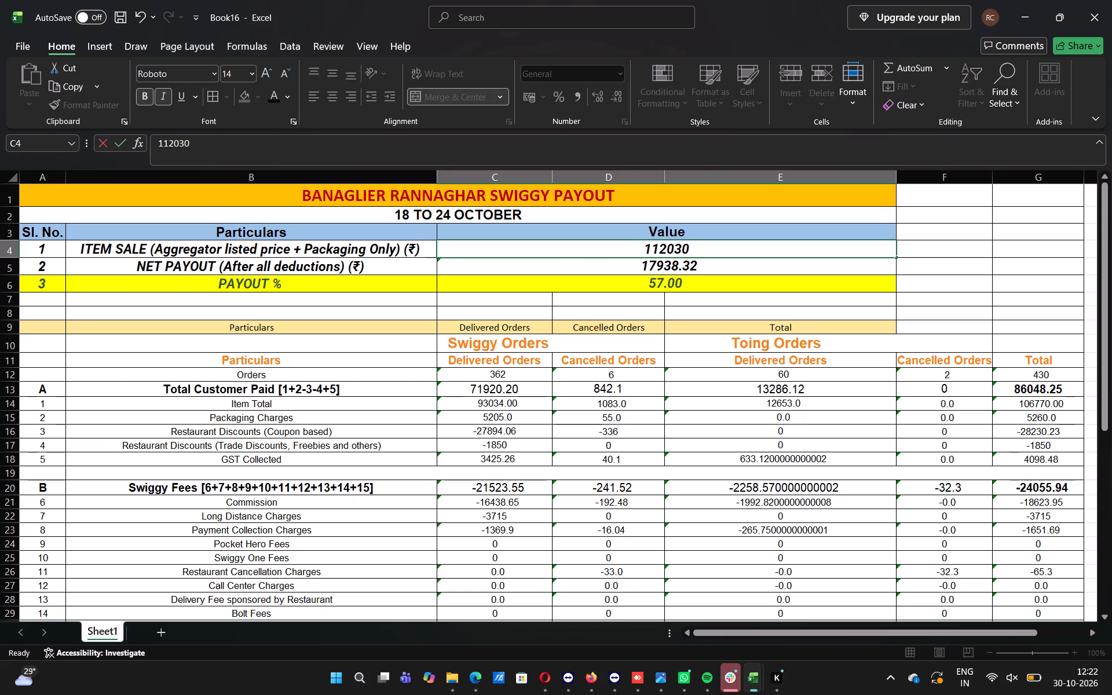
Replace the summary table's NET PAYOUT value with 47024.28, copied from the Total column of the Net Payout row.
click(682, 268)
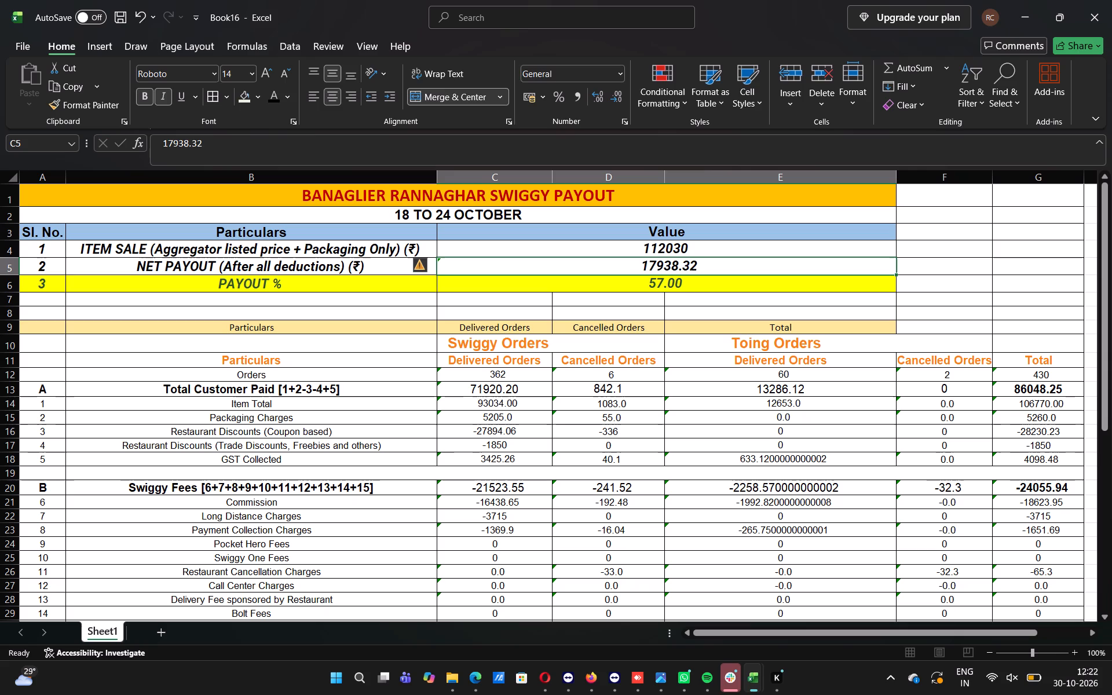
key(BackSpace)
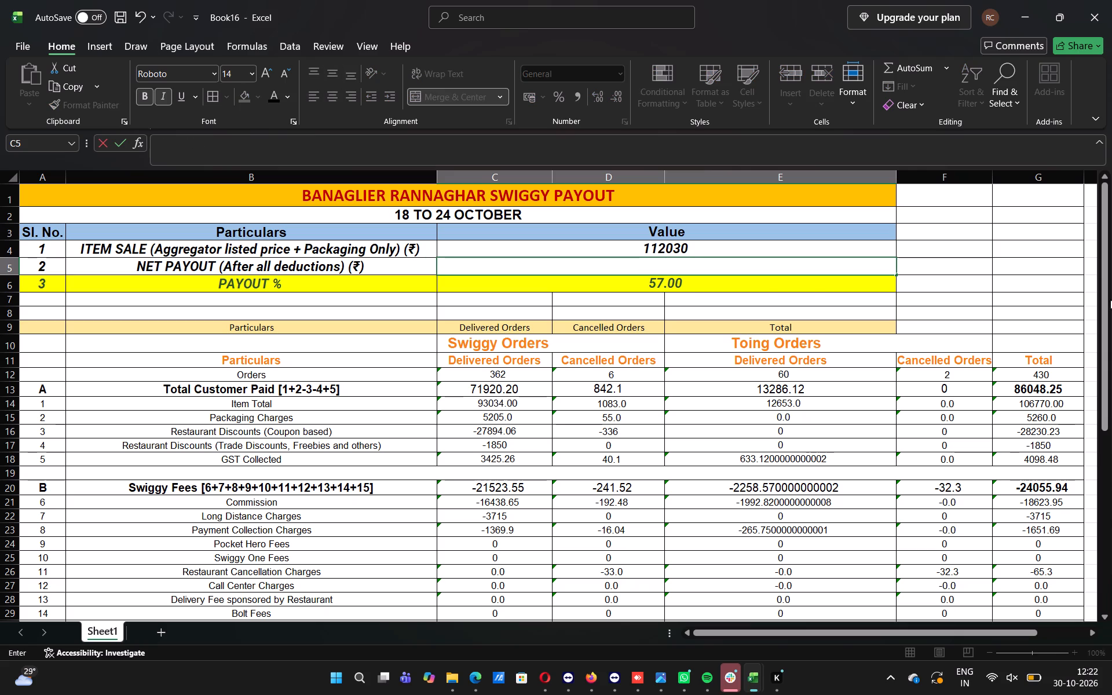
drag(1104, 305, 1111, 546)
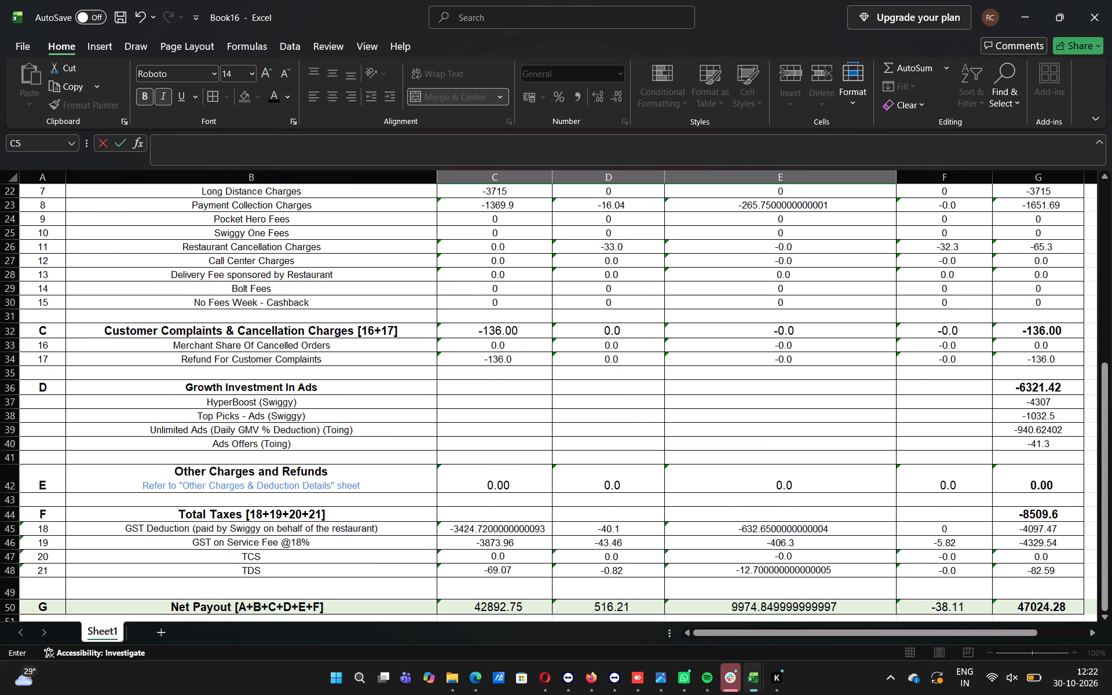
click(1034, 614)
key(ctrl+c)
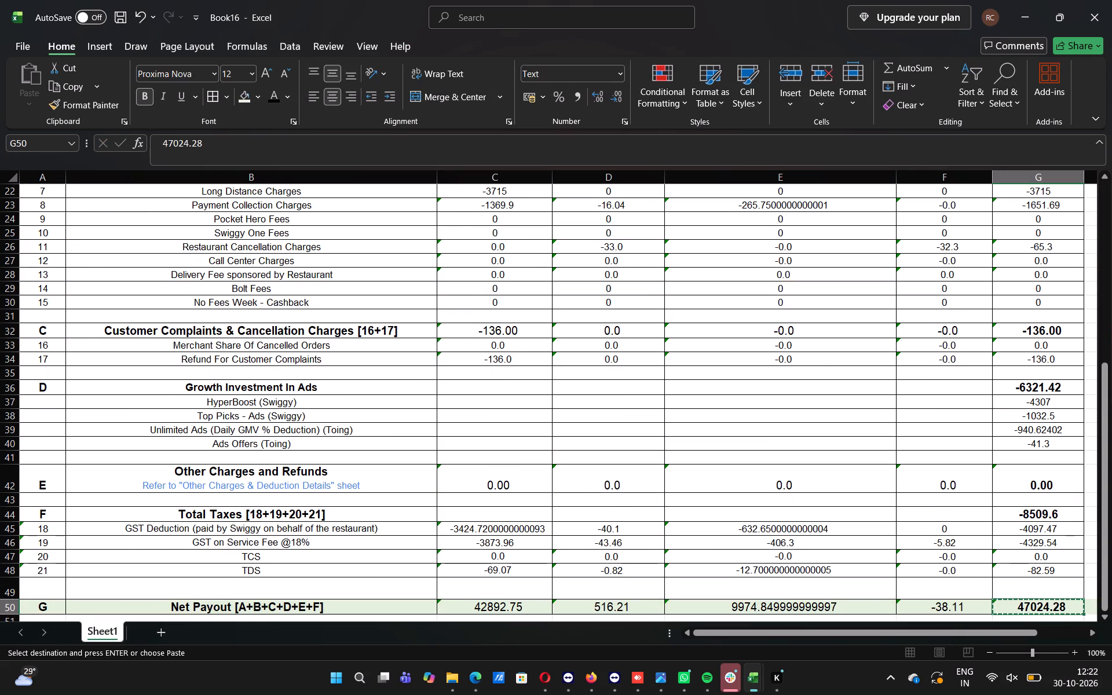
drag(1104, 542, 1111, 241)
click(648, 267)
key(ctrl+v)
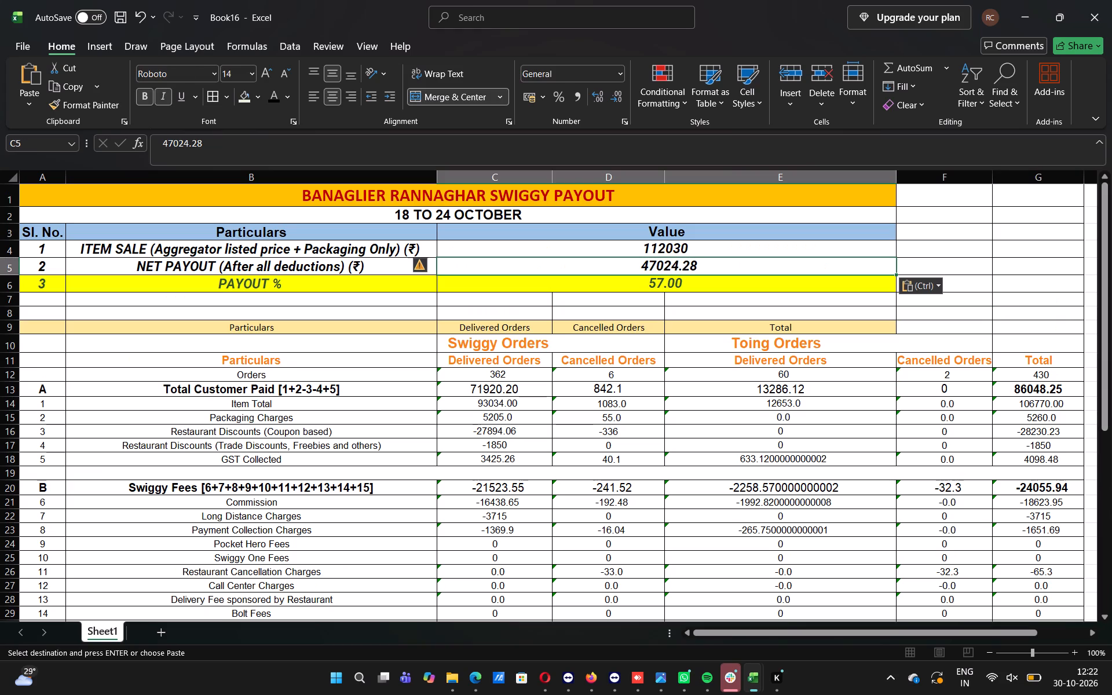
click(946, 252)
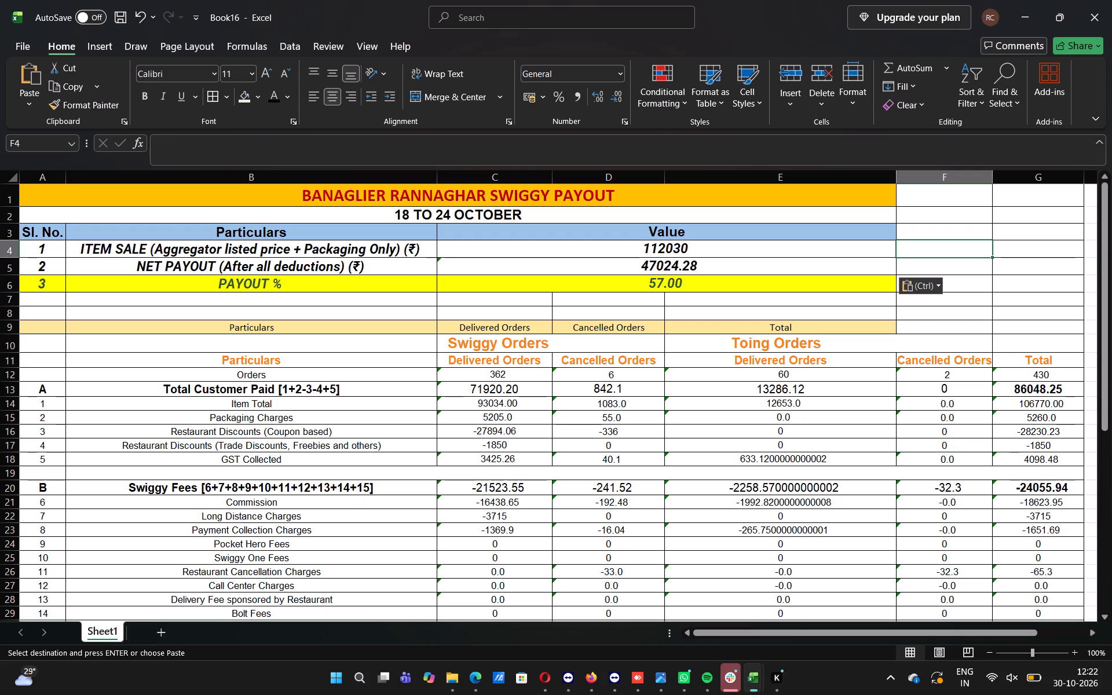
Switch to the invoice annexure workbook and bring up its Growth Investments and Other Deductions sheet.
drag(1103, 244, 1111, 381)
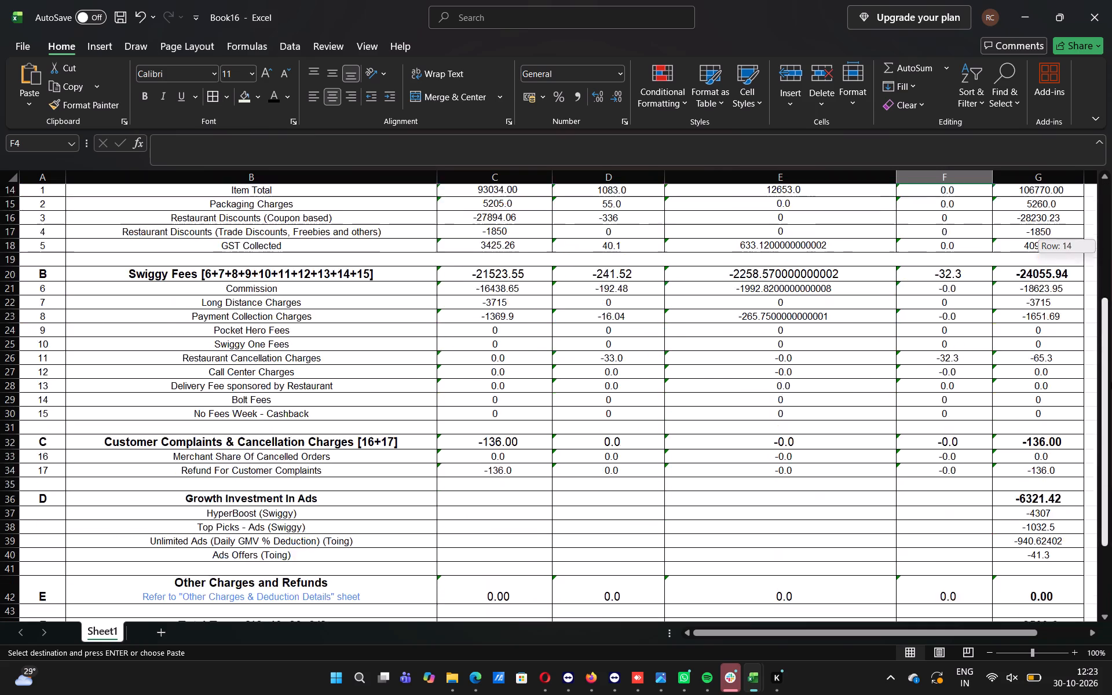
drag(1111, 381, 1111, 482)
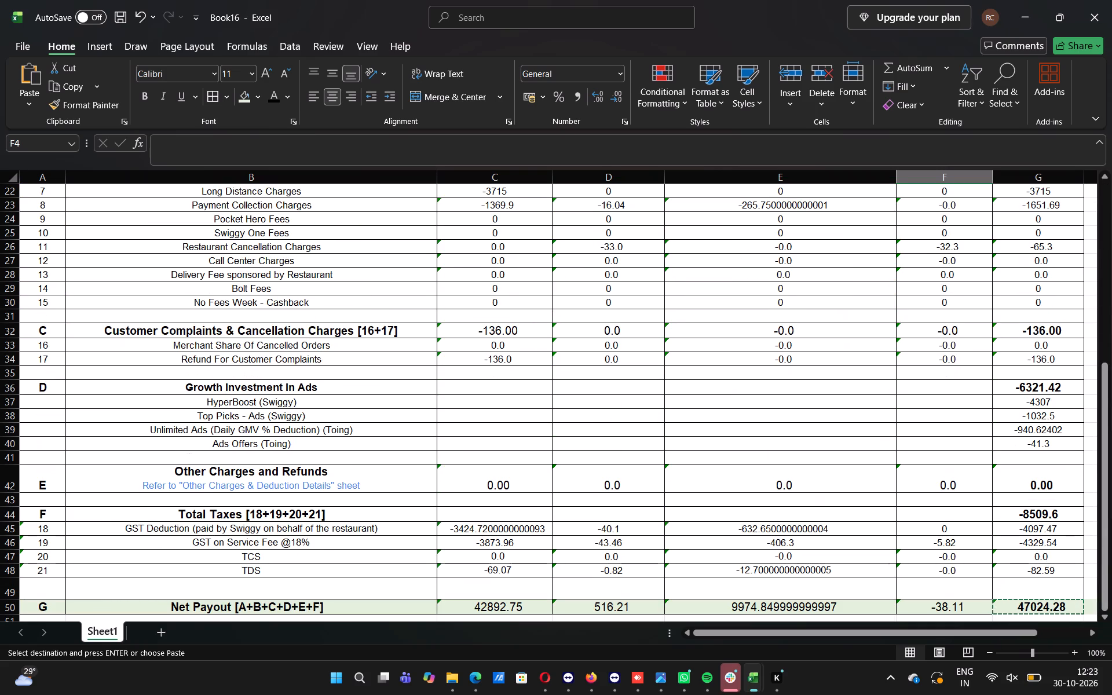
click(1107, 613)
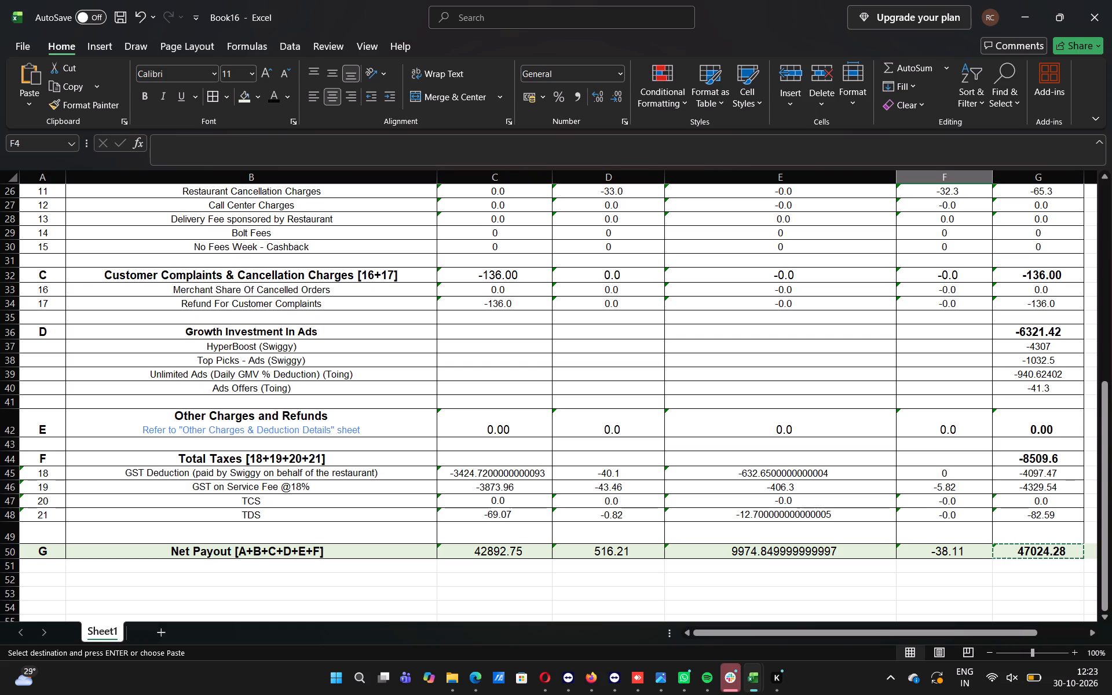
click(1012, 9)
click(1012, 9)
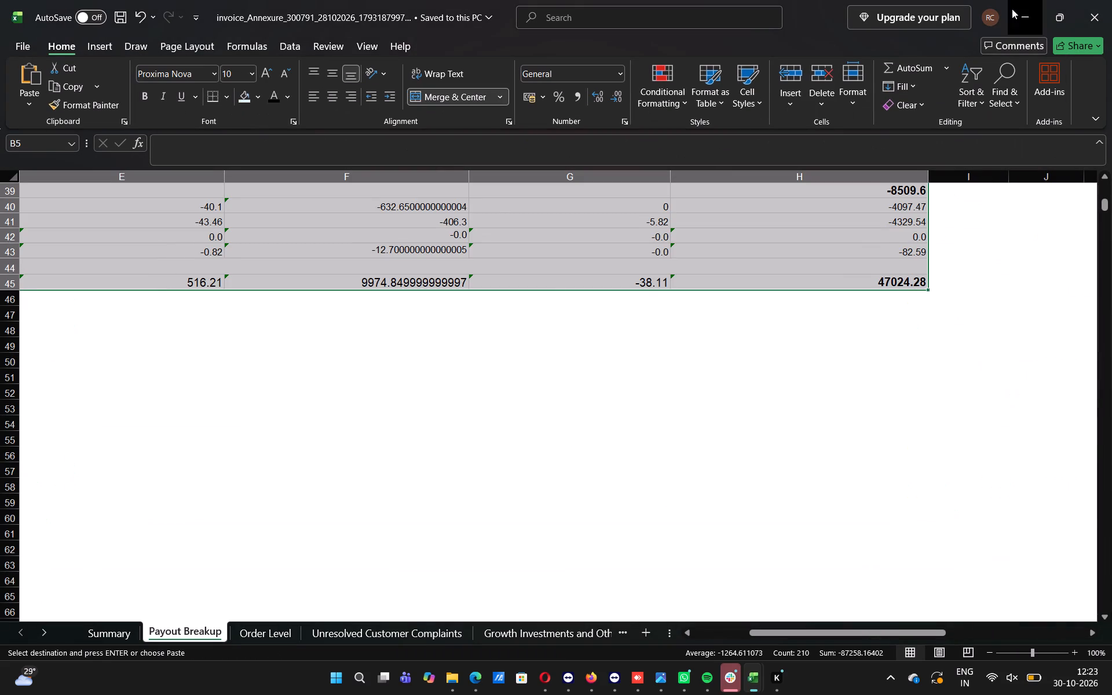
click(1020, 9)
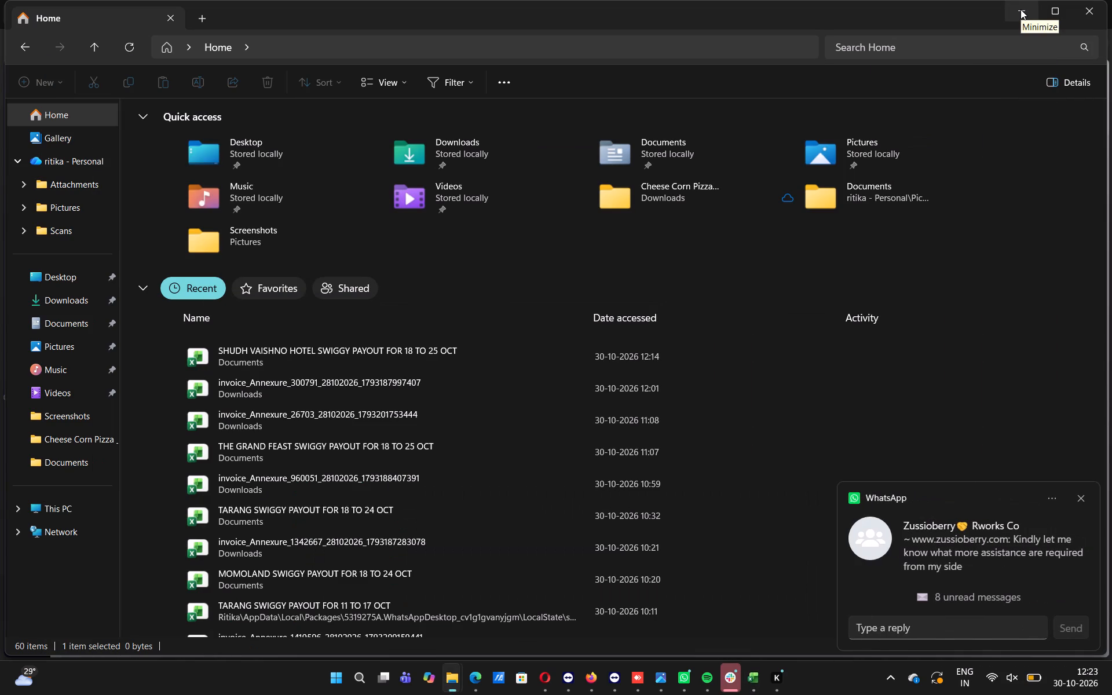
click(1020, 9)
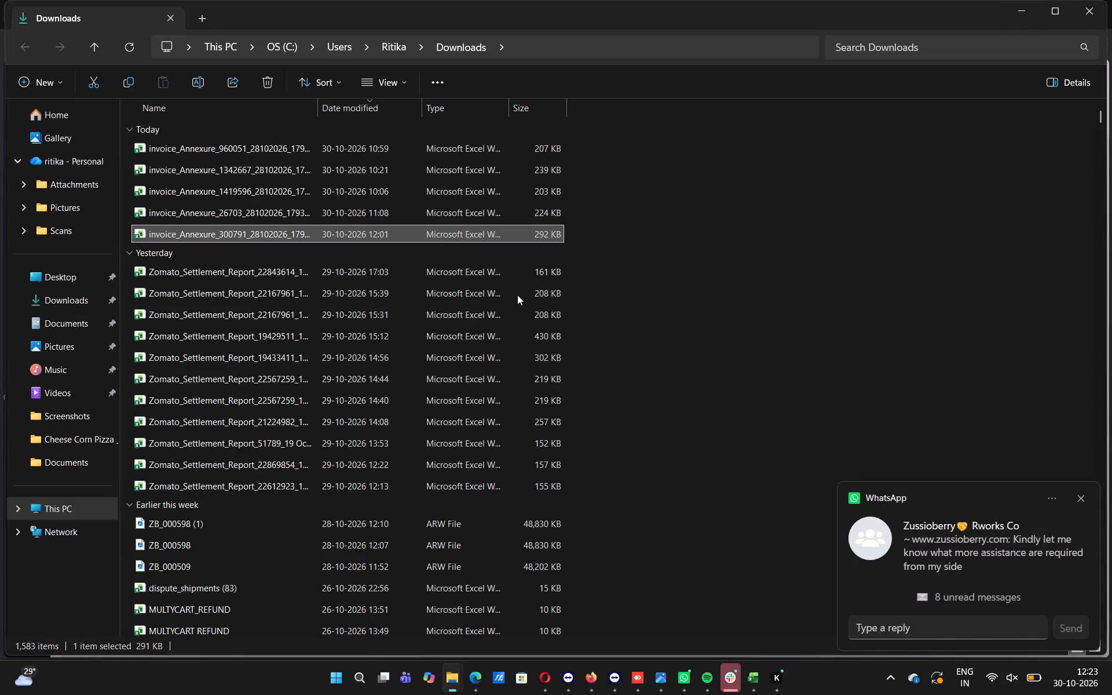
click(1012, 11)
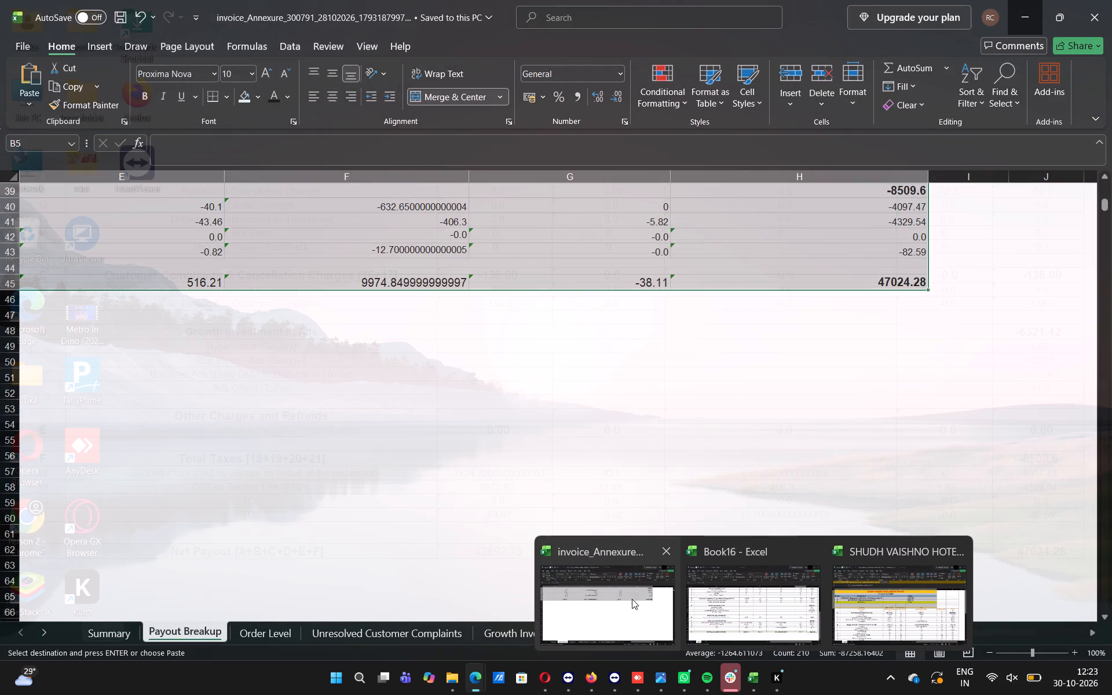
click(628, 599)
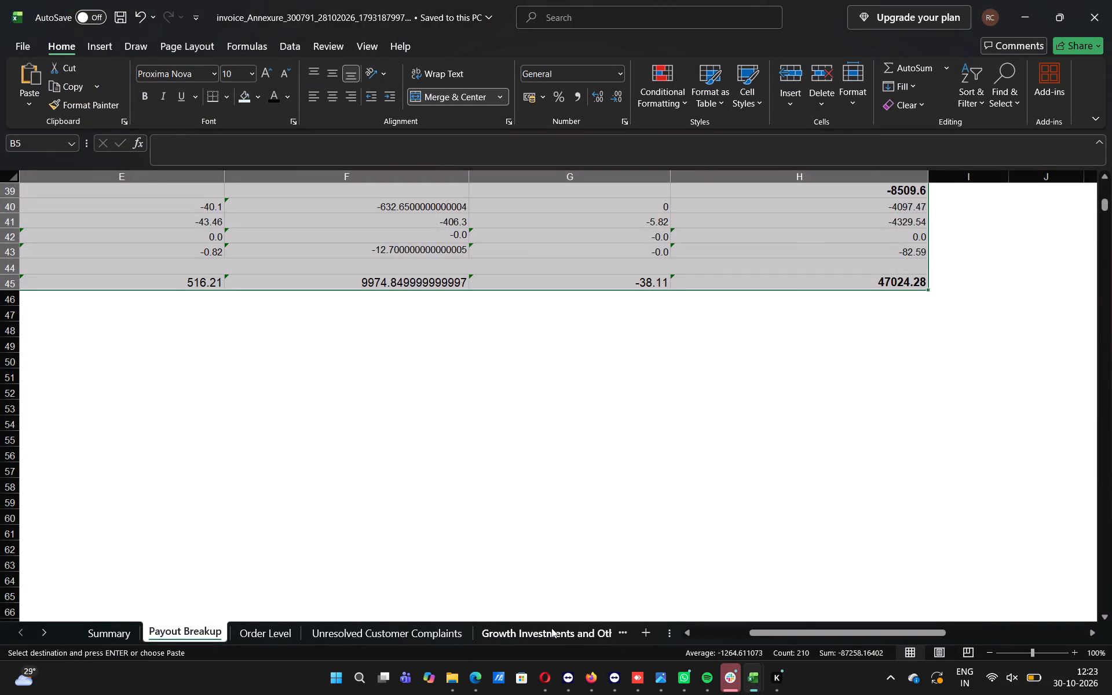
click(551, 628)
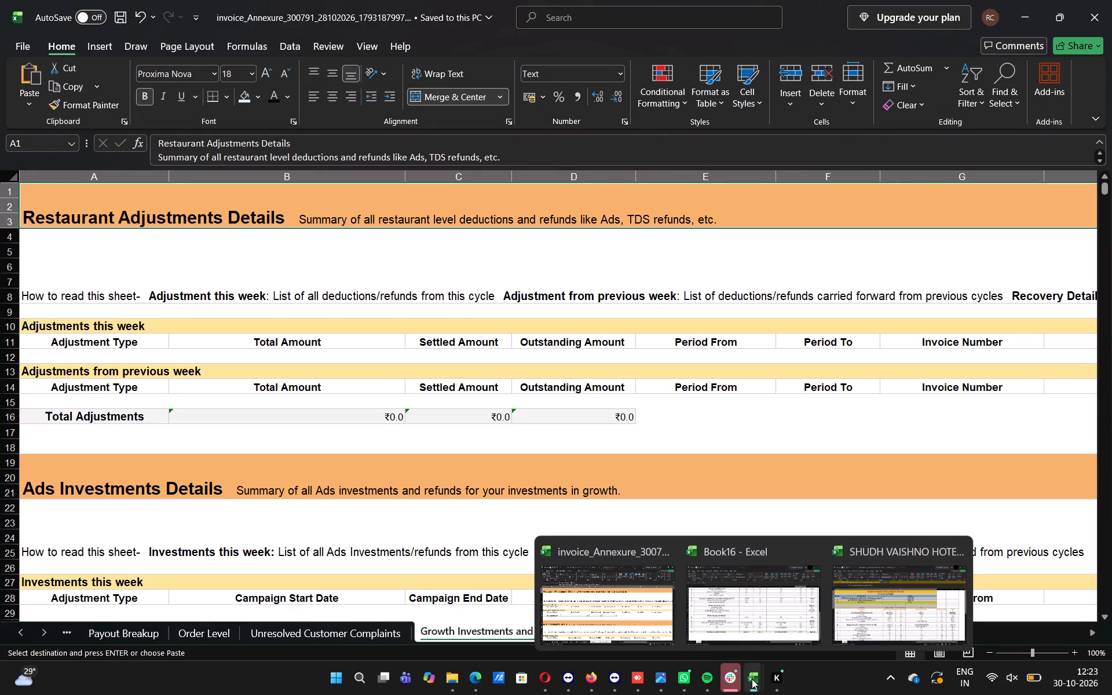
click(616, 594)
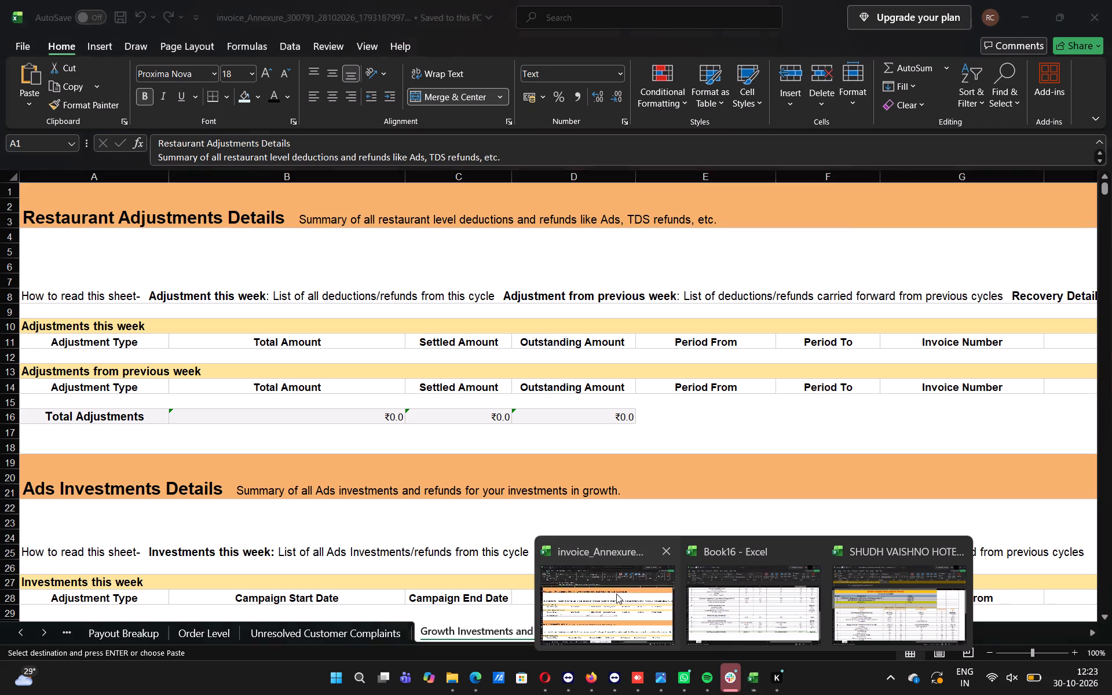
Copy the annexure's adjustment tables, from Adjustments this week through Total Adjustments, into Book16 below the Net Payout row, starting at A52.
click(34, 323)
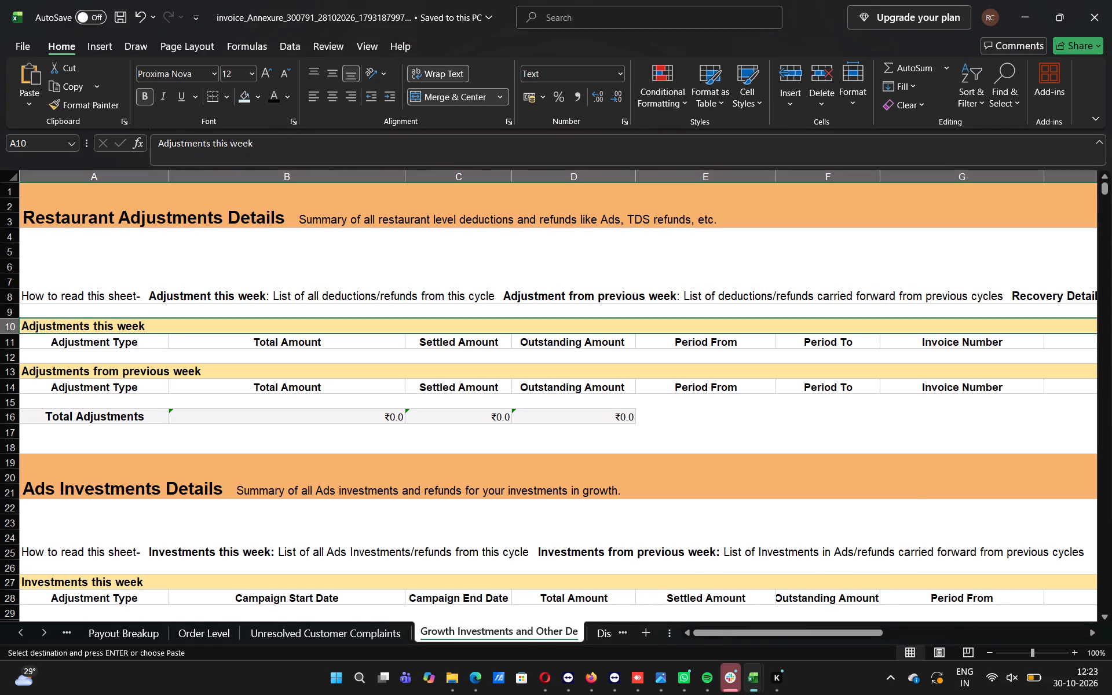
drag(34, 323, 45, 418)
key(ctrl+c)
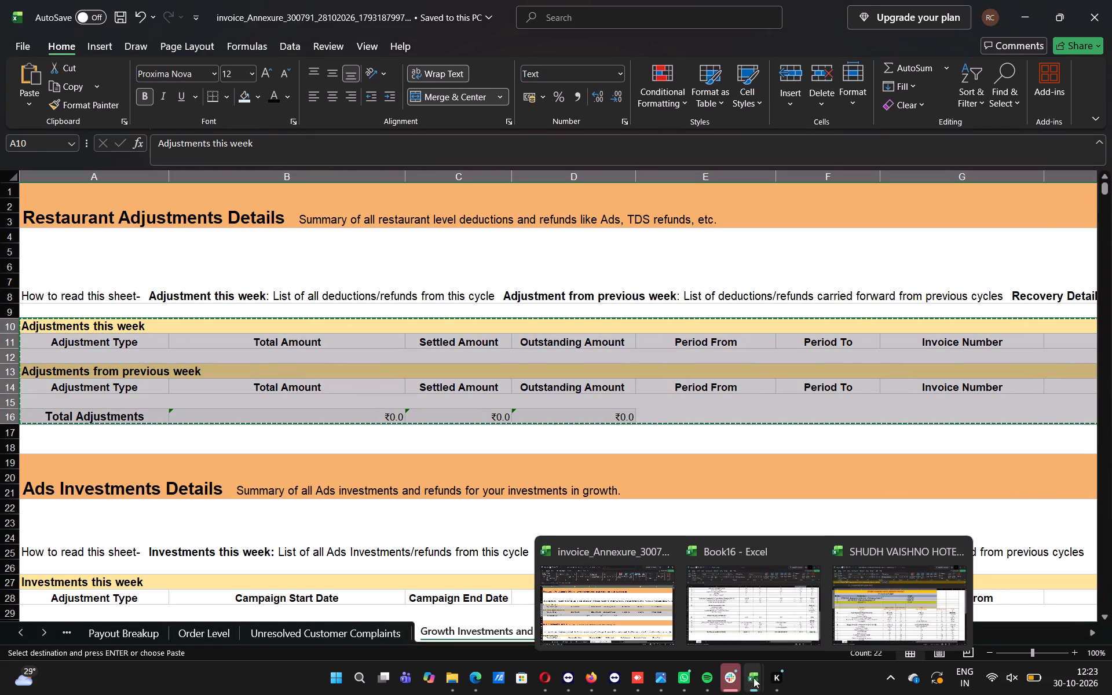
click(777, 603)
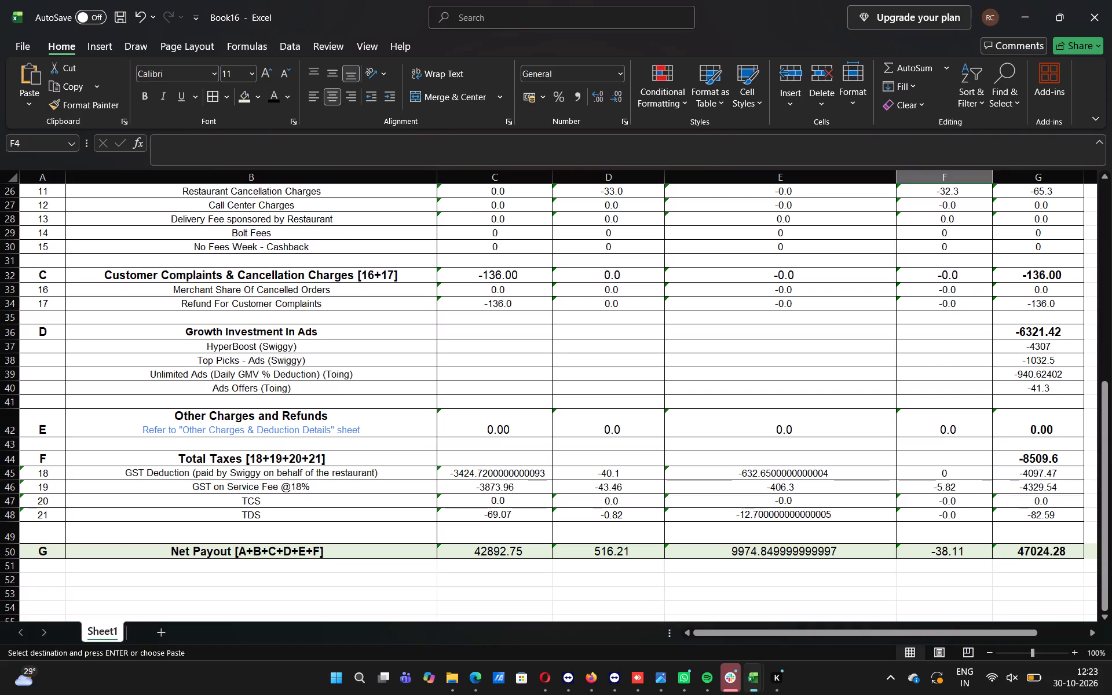
click(32, 579)
key(ctrl+v)
click(600, 362)
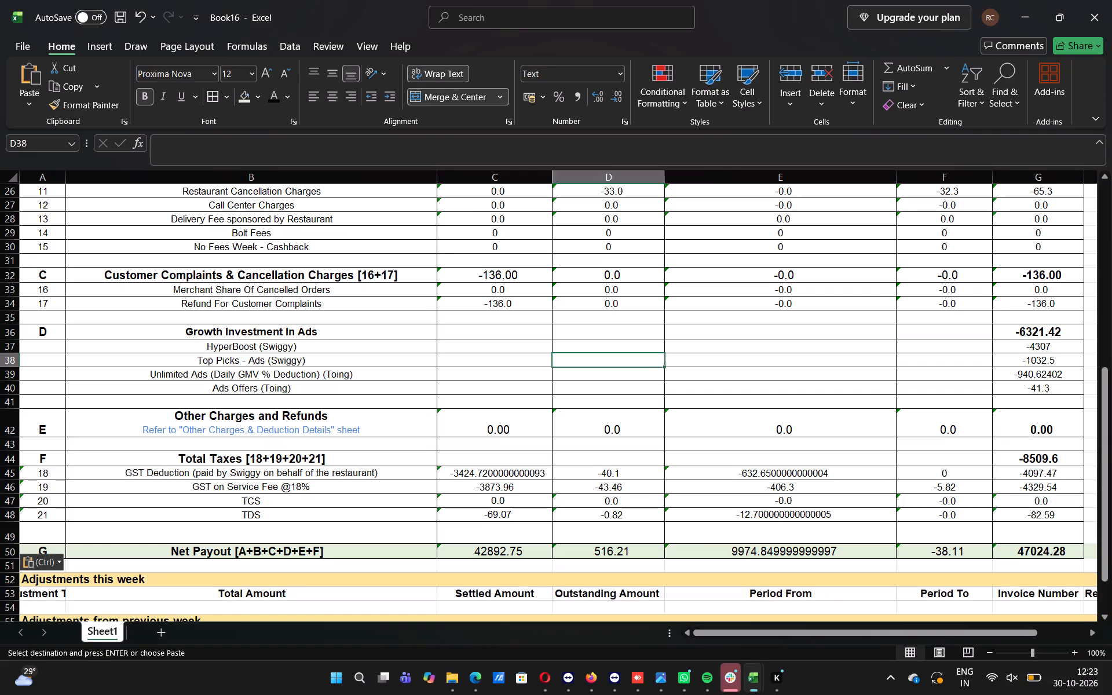
Save the payout workbook in the Documents folder as BANAGALIER RANNAGHOR SWIGGY PAYOUT FOR 18 TO 25 OCT.
drag(1102, 409, 1111, 515)
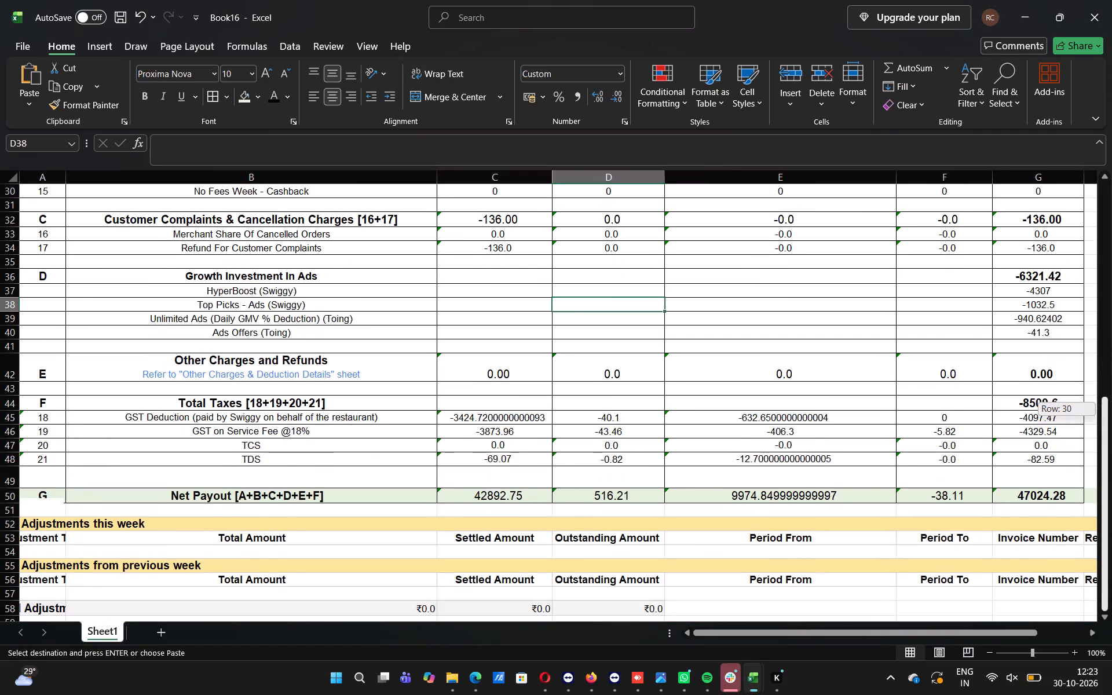
drag(1111, 515, 1111, 185)
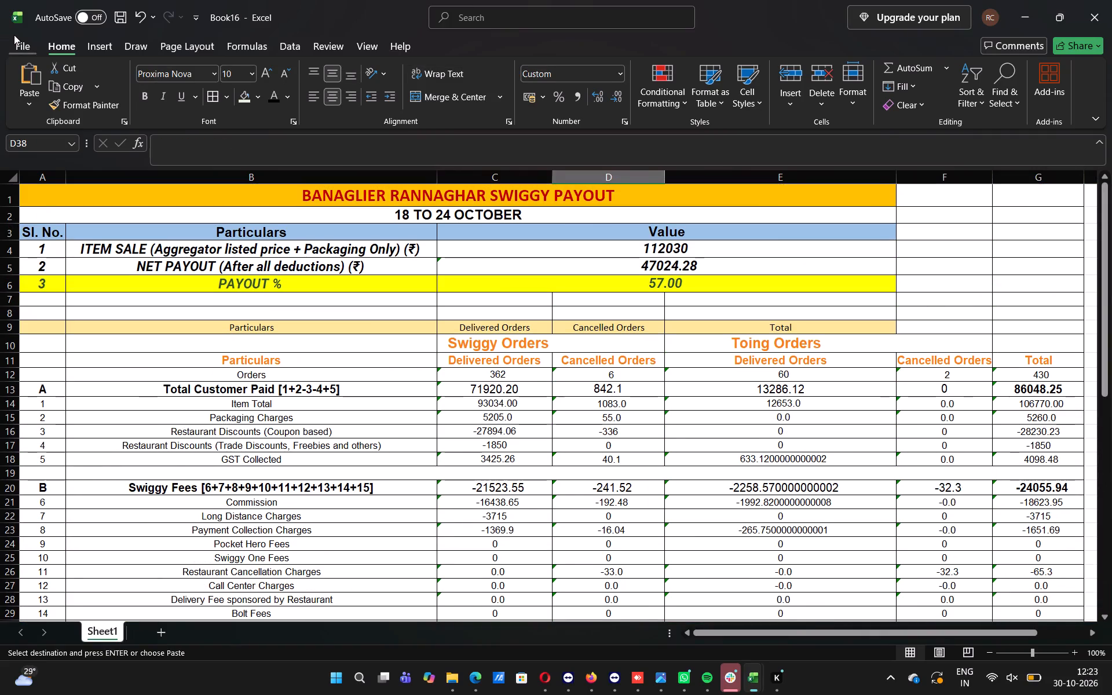
click(16, 37)
click(36, 264)
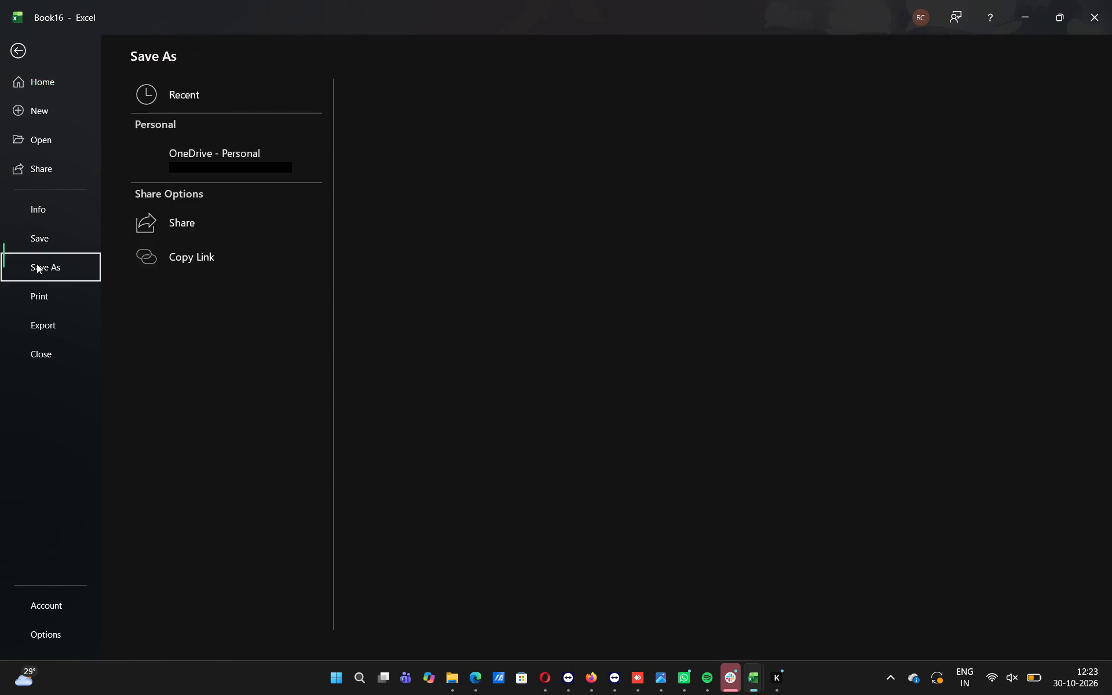
click(164, 383)
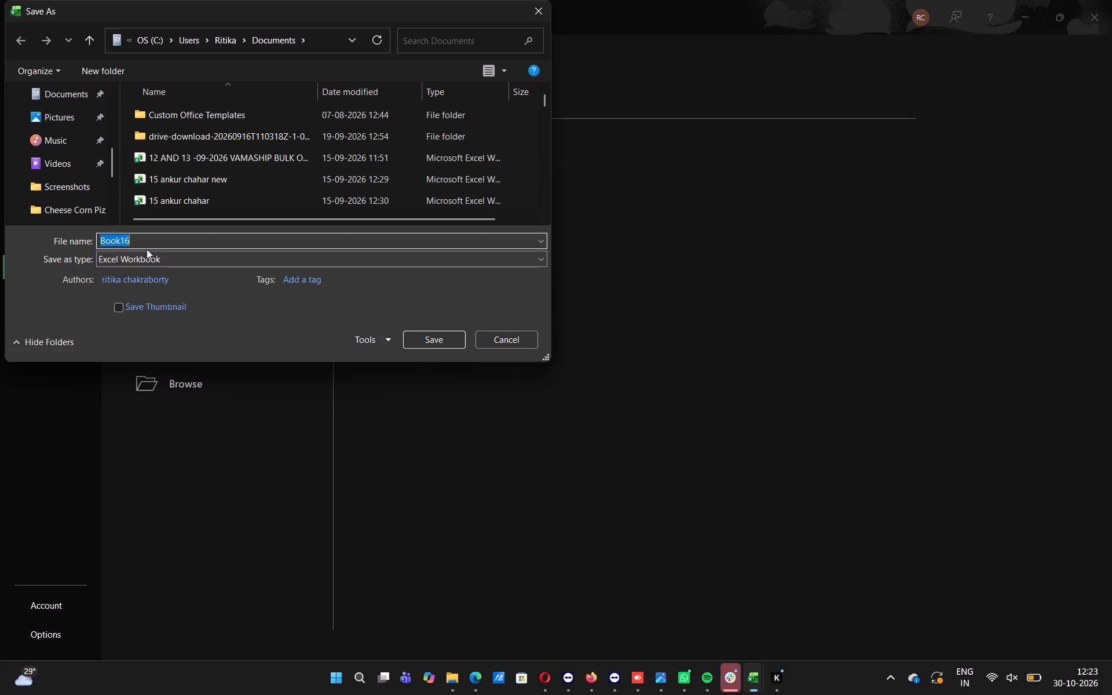
key(BackSpace)
text(BANAG)
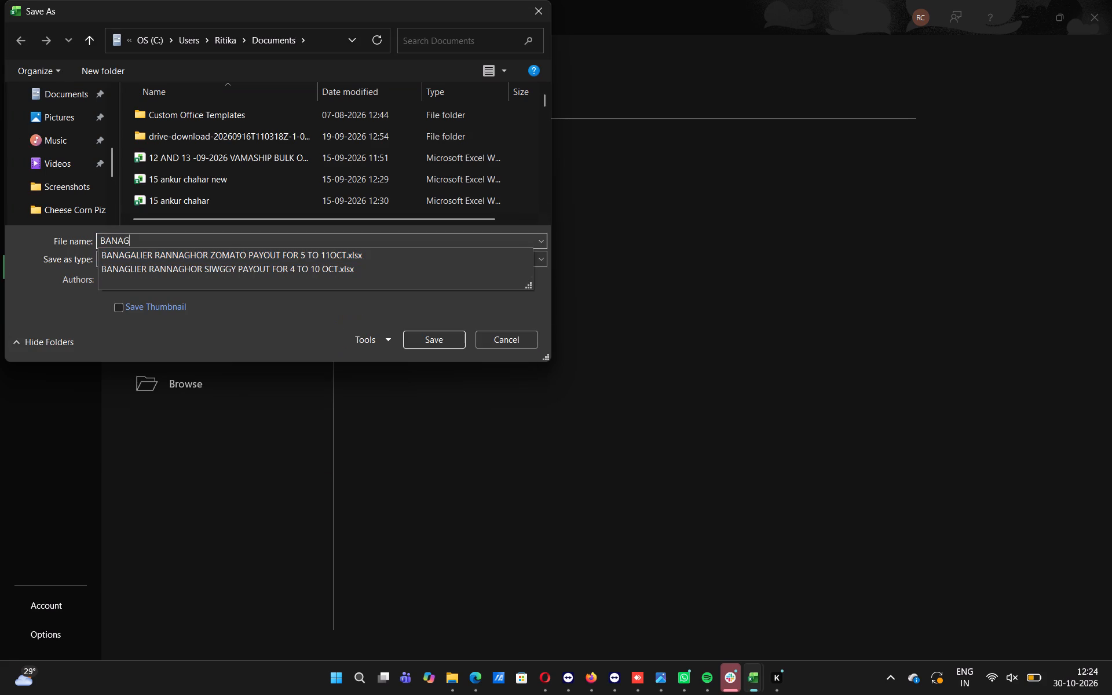
text(ALIER RANNAGHOR SWIGGY PAYOUT FOR 18 TO 25)
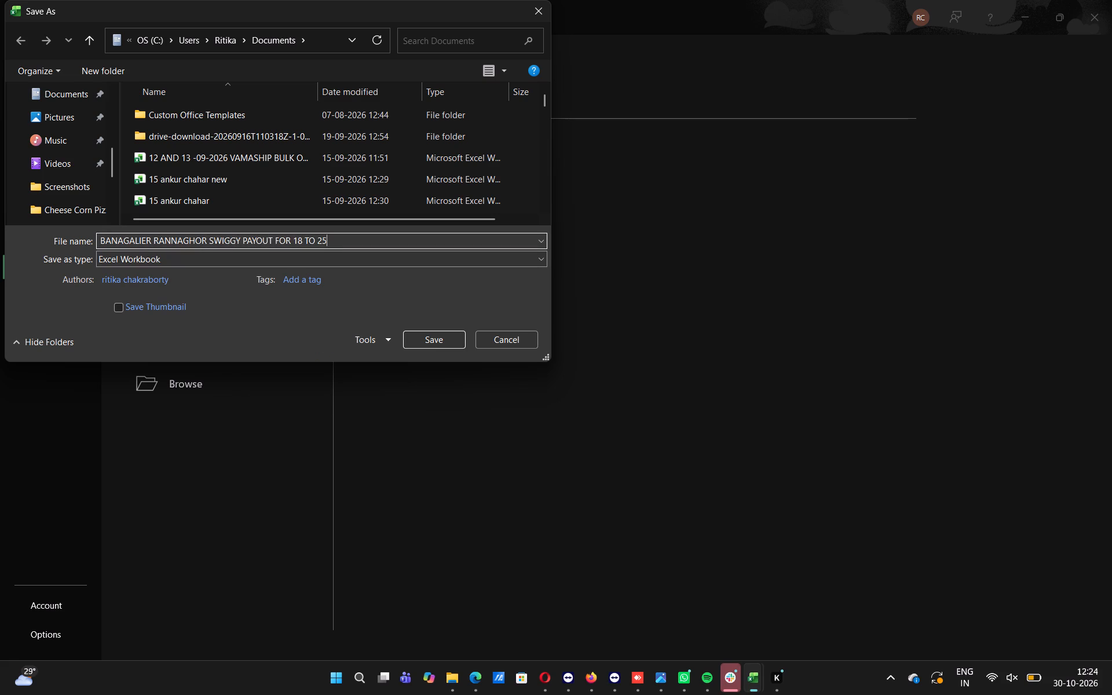
key(space)
text(OCT)
click(434, 336)
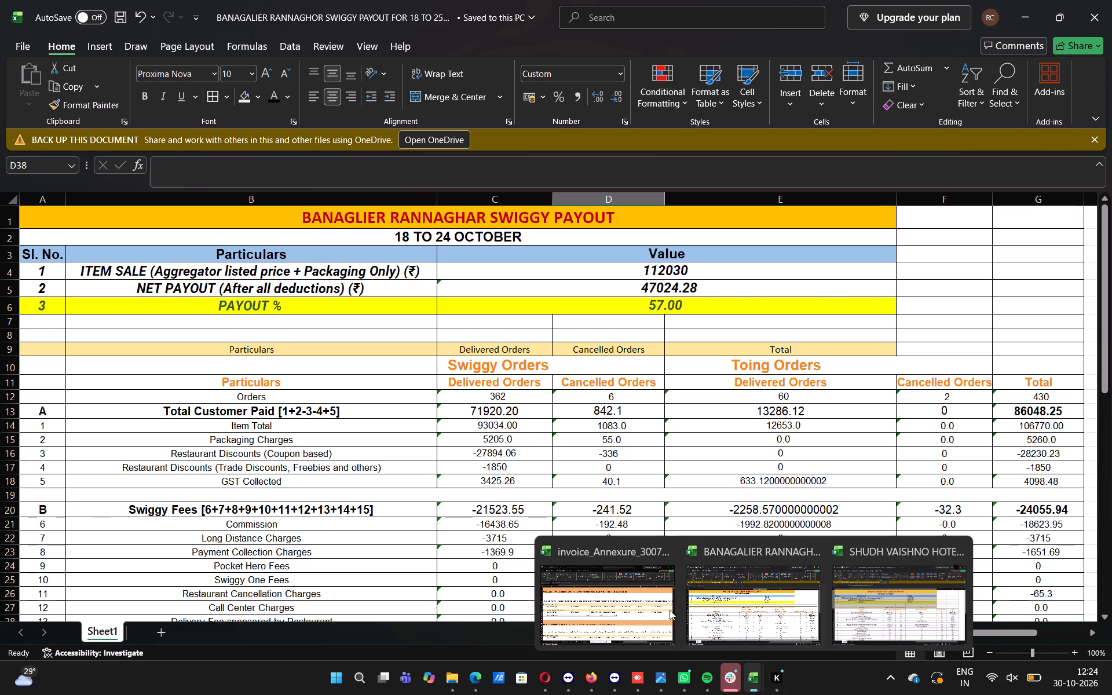
Close the invoice annexure workbook and the saved Banagalier Rannaghor payout workbook.
click(656, 553)
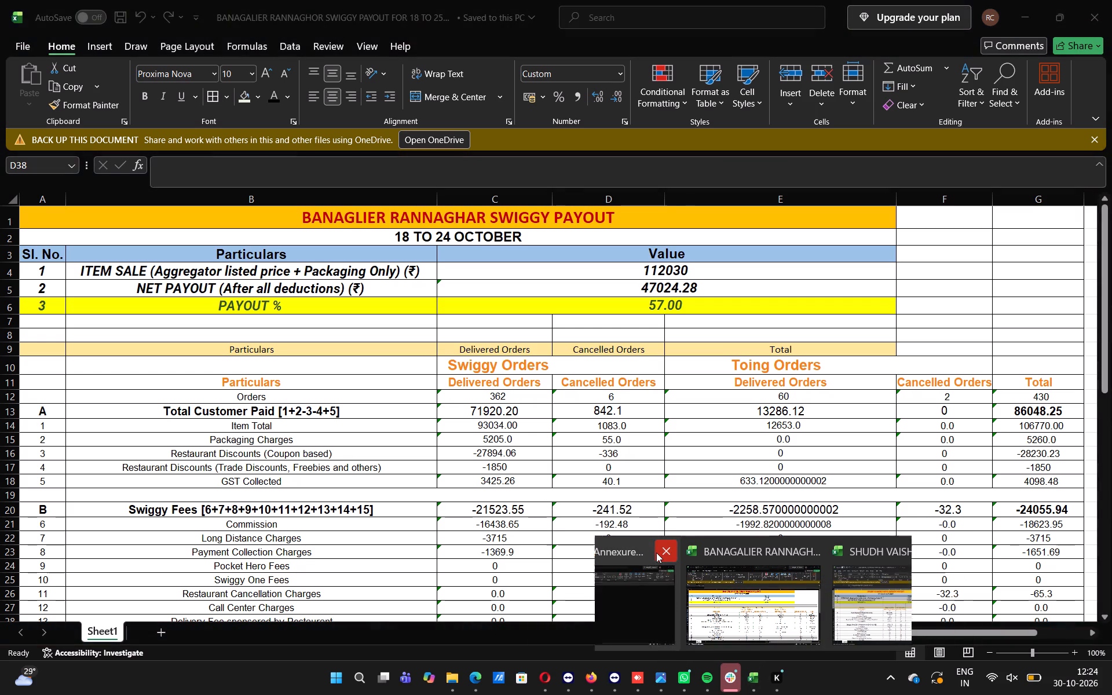
click(740, 551)
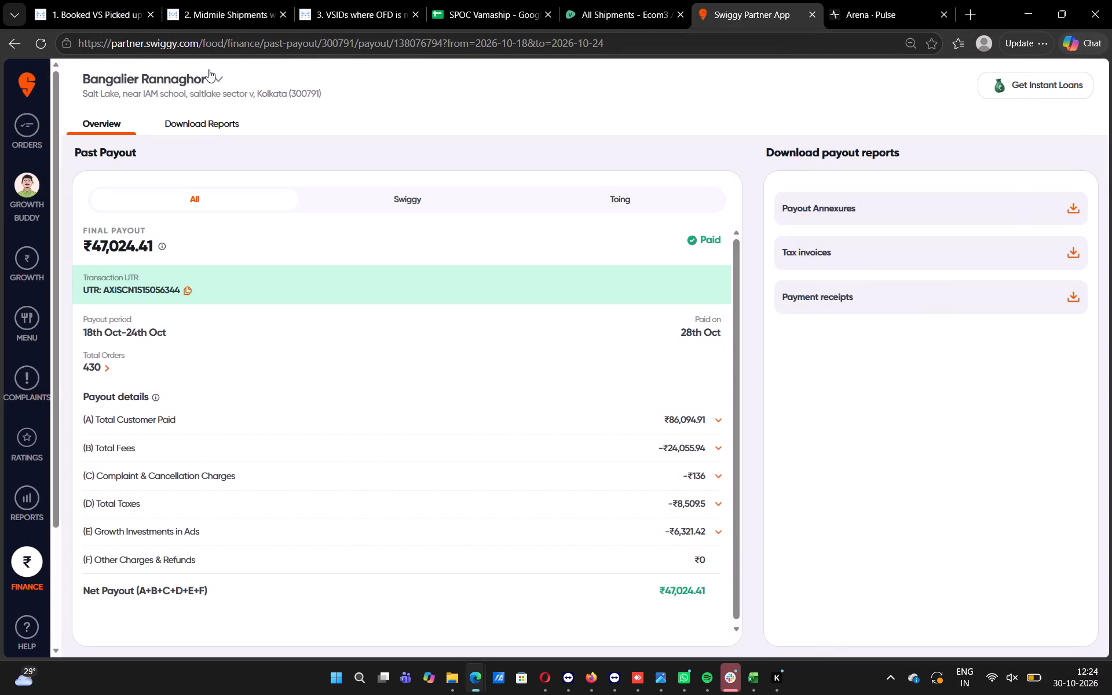
In the Swiggy Partner portal, switch the outlet to Kolkata@99 and open its 18th Oct-24th Oct past payout details.
click(211, 75)
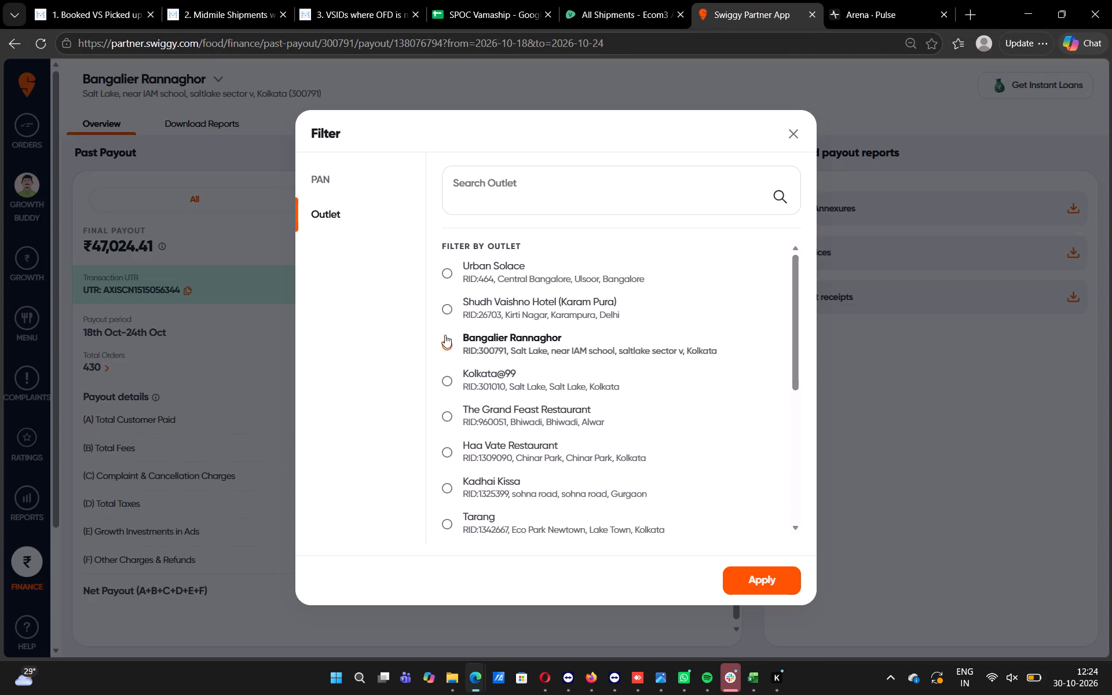
click(449, 368)
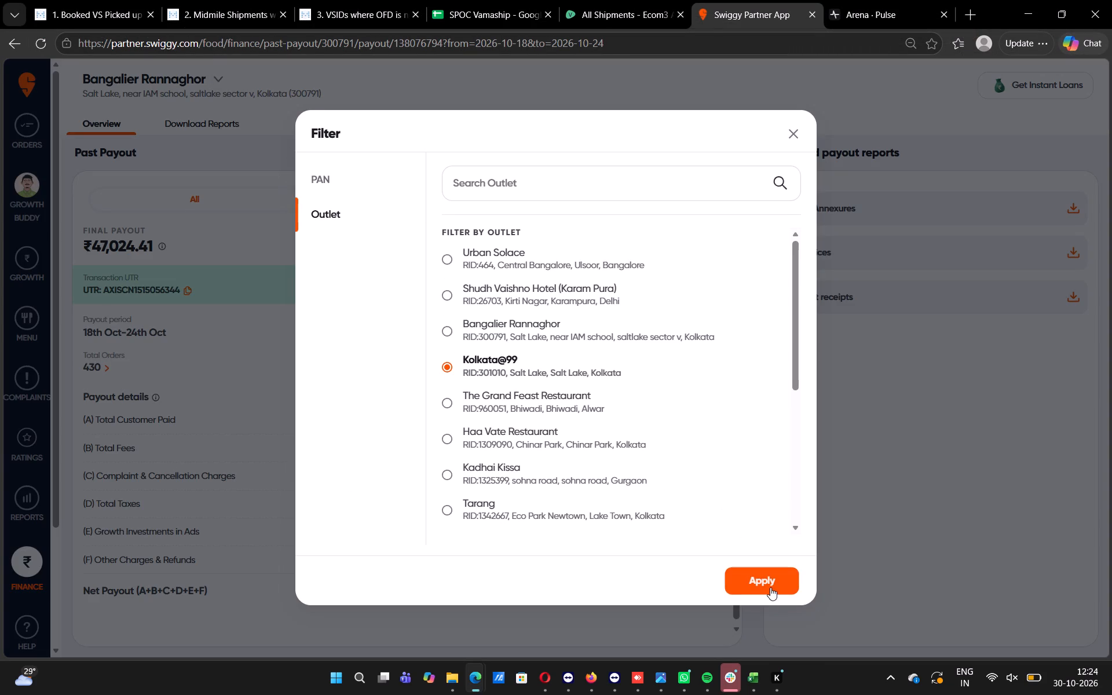
click(769, 584)
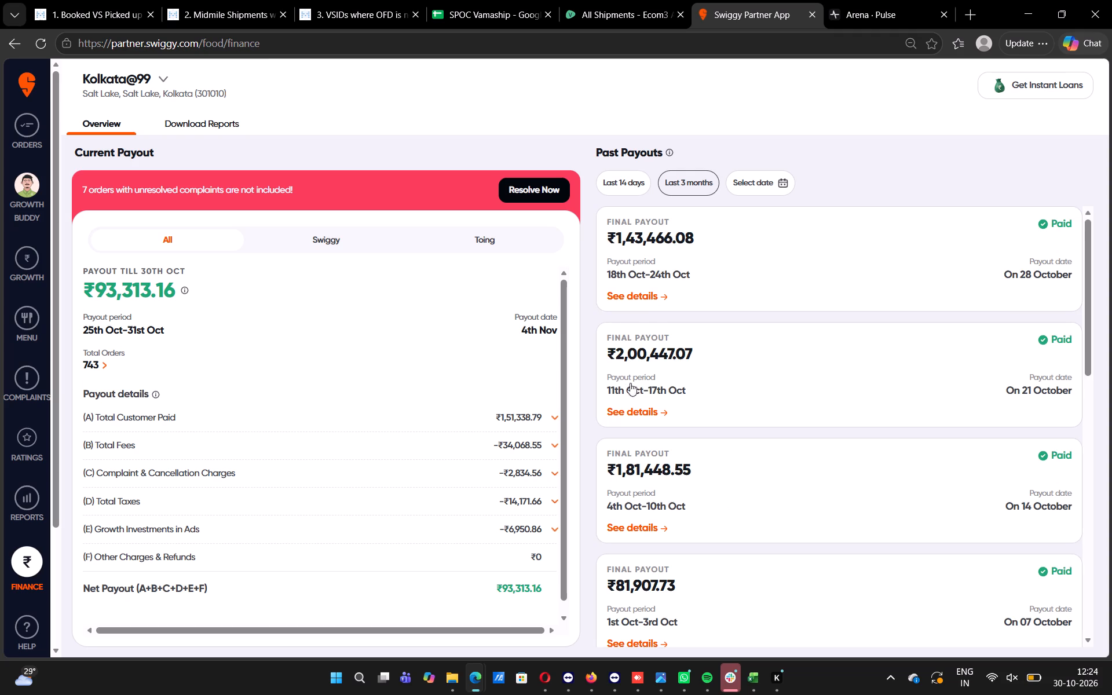
click(645, 299)
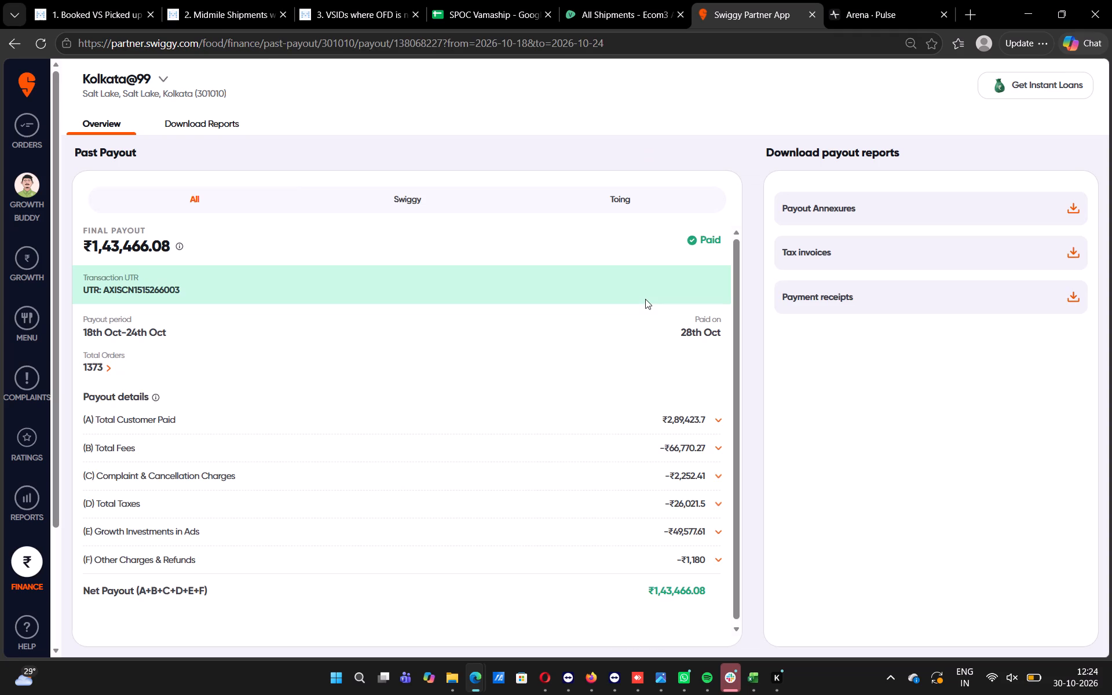
Download the payout annexure for Kolkata@99, open the invoice_Annexure_301010 file from the Downloads folder and enable editing.
click(1071, 210)
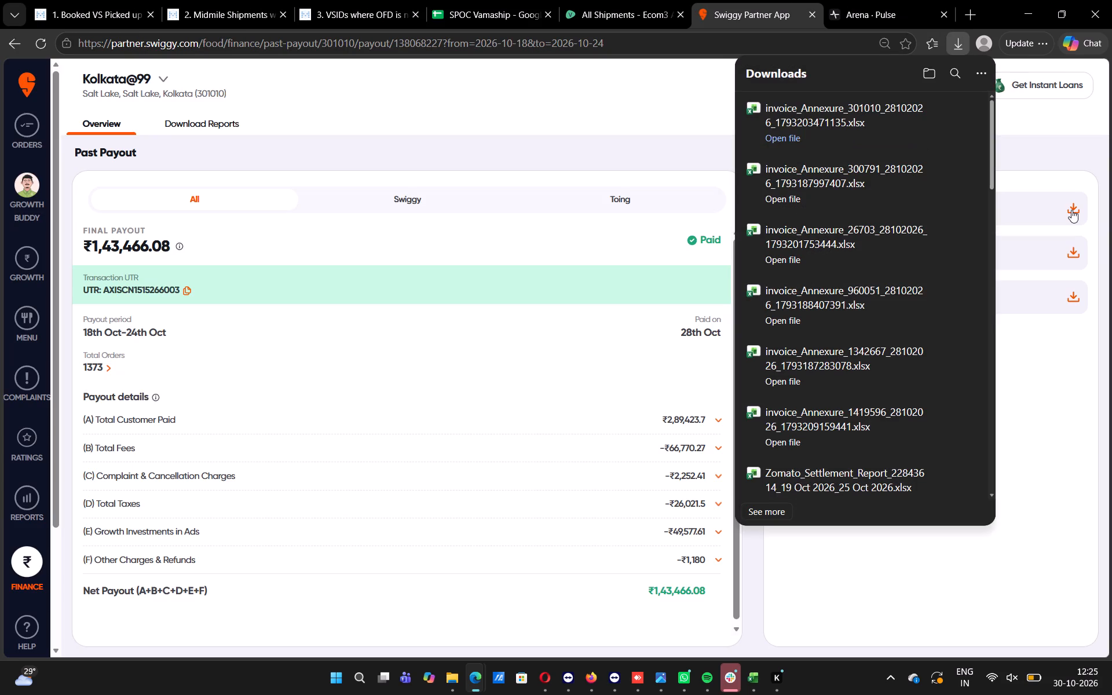
click(937, 123)
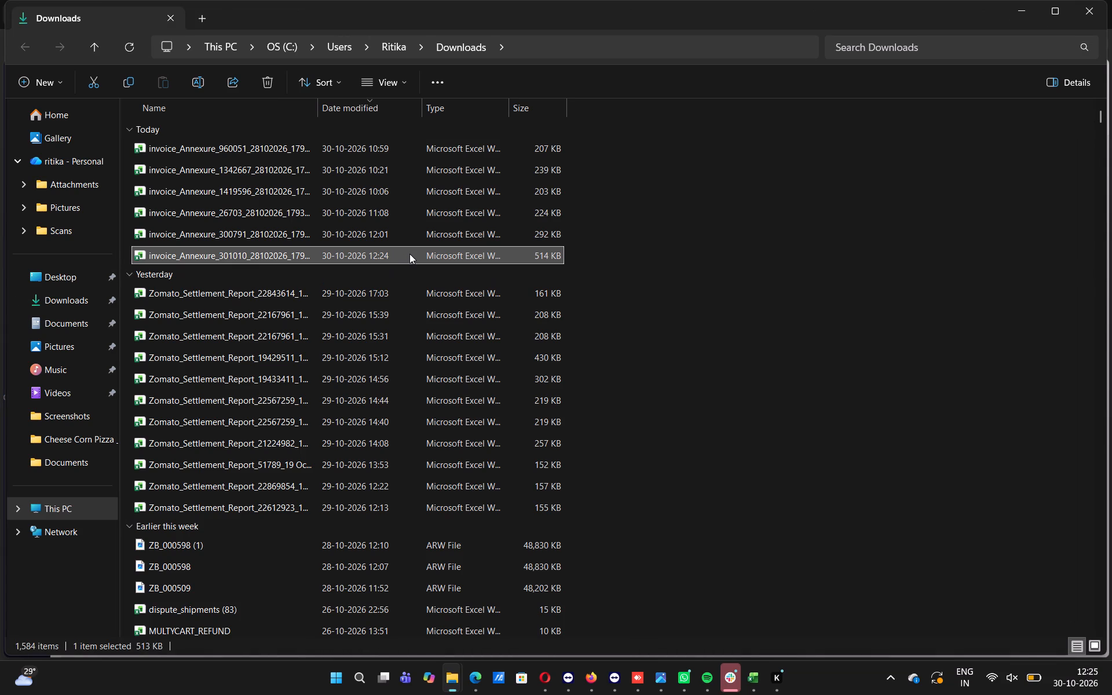
double_click(409, 254)
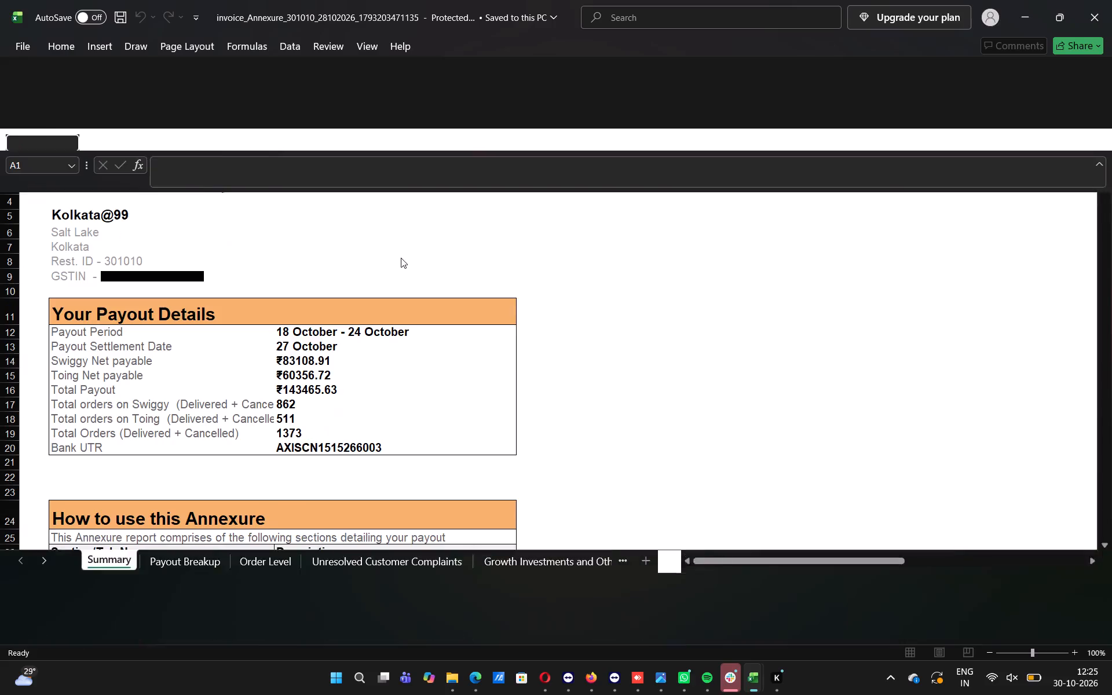
click(580, 67)
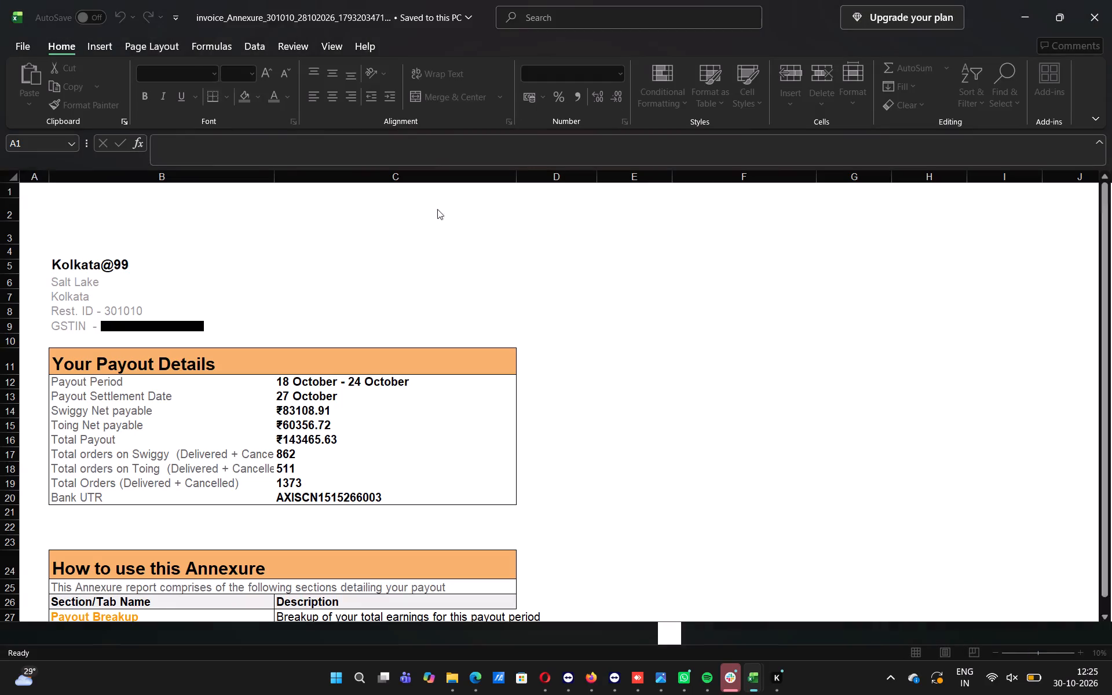
click(191, 641)
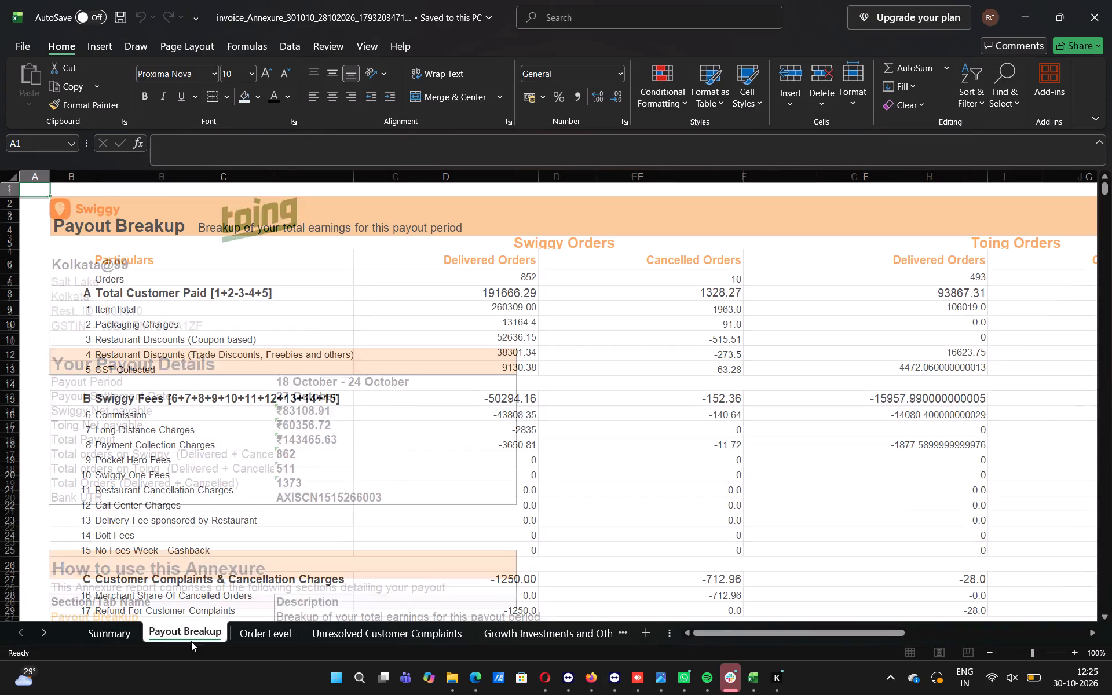
click(107, 635)
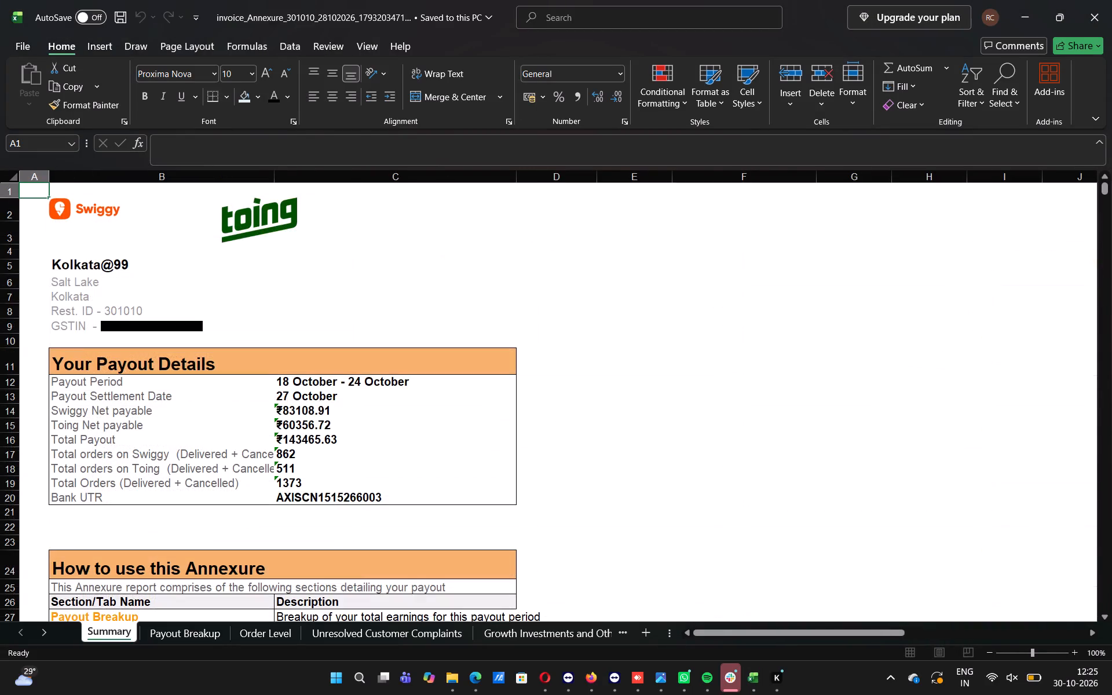
Copy the payout header block, rows 1 to 9 of columns A to E, from the Shudh Vaishno Hotel workbook into a new blank workbook.
right_click(755, 677)
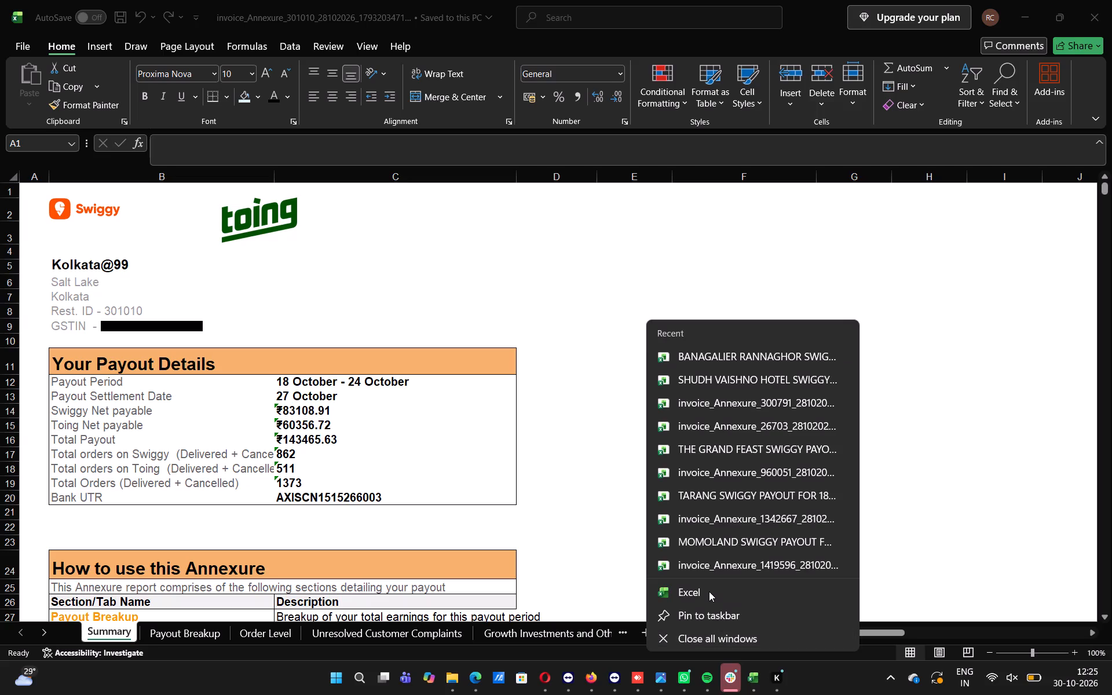
click(709, 591)
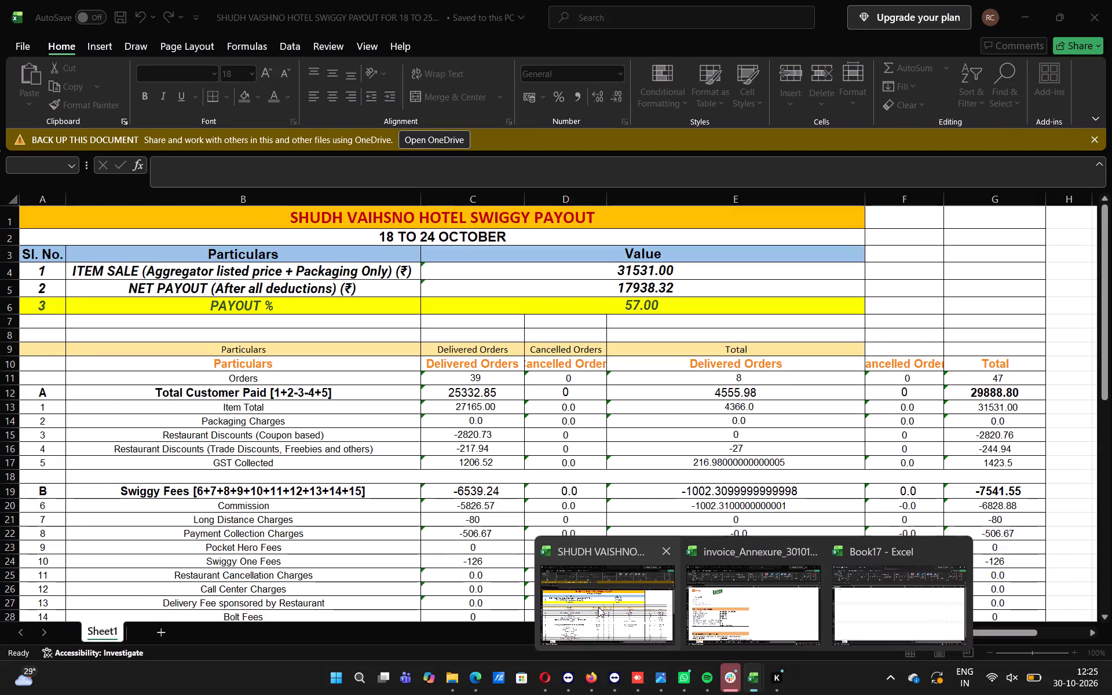
click(726, 609)
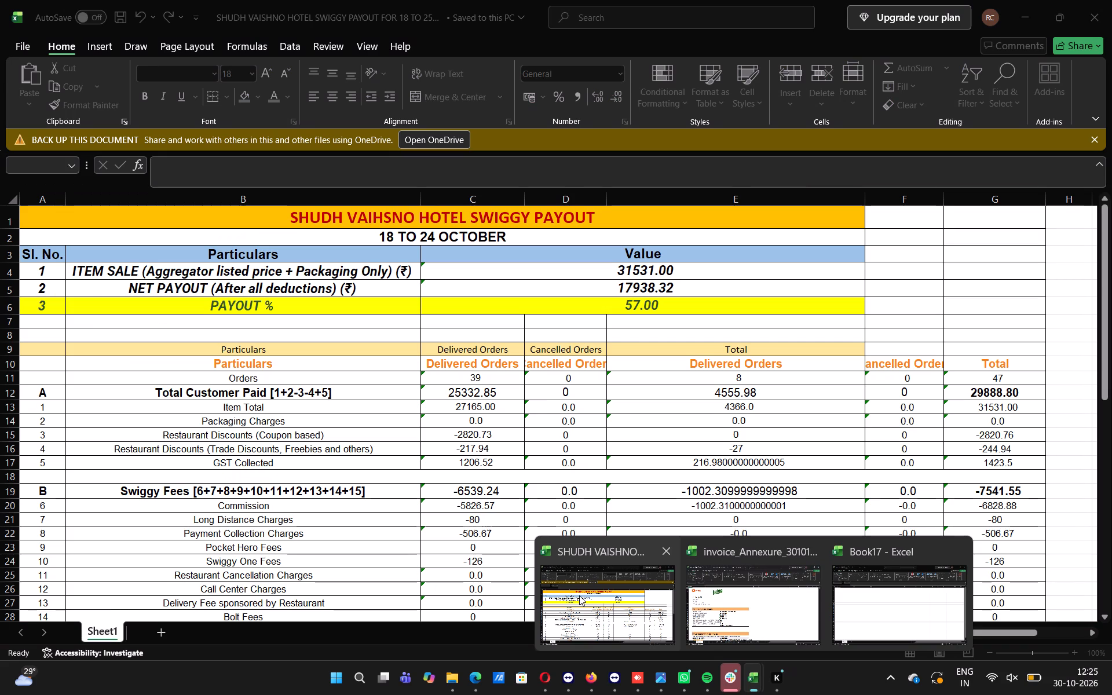
click(579, 595)
click(133, 214)
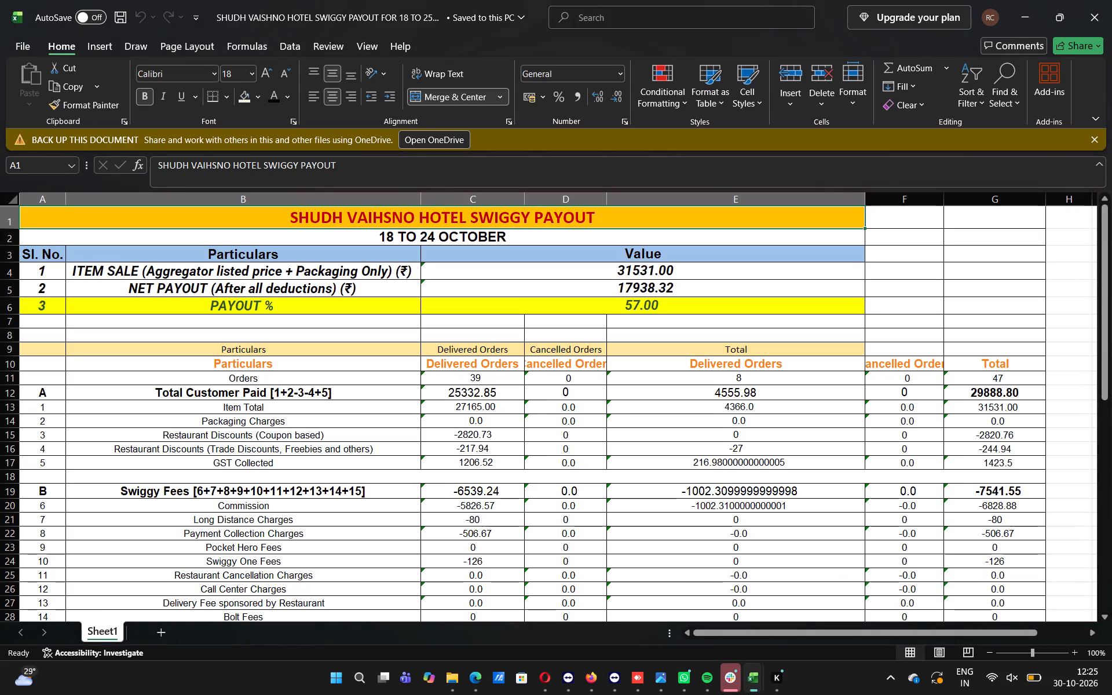
drag(118, 213, 136, 324)
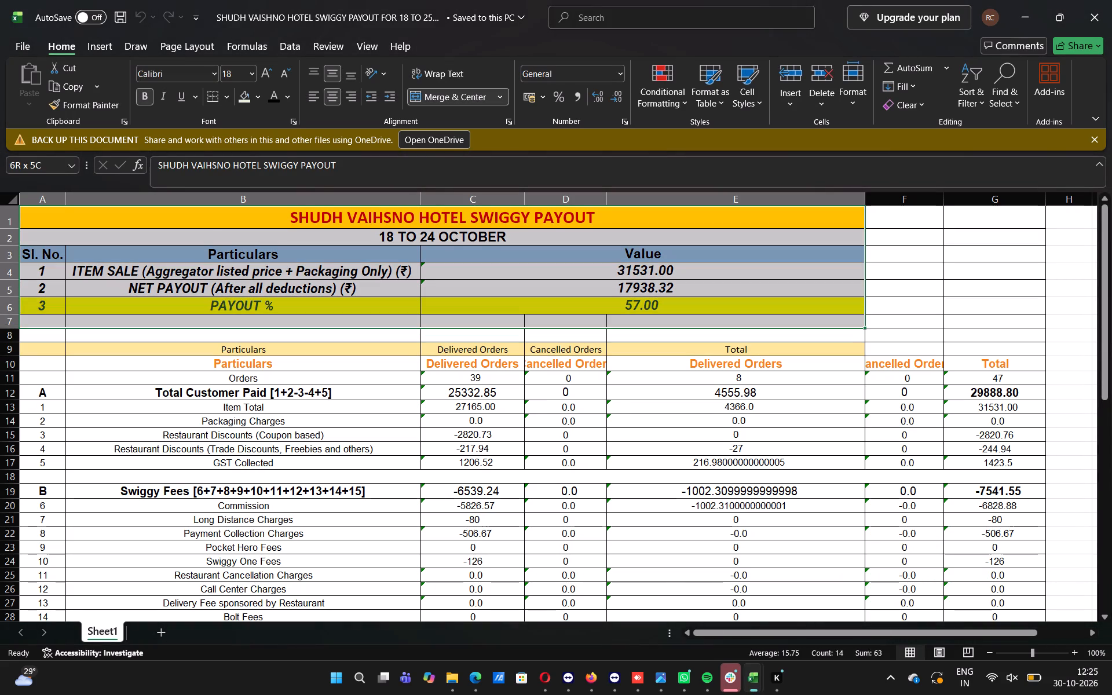
drag(136, 324, 147, 348)
key(ctrl+c)
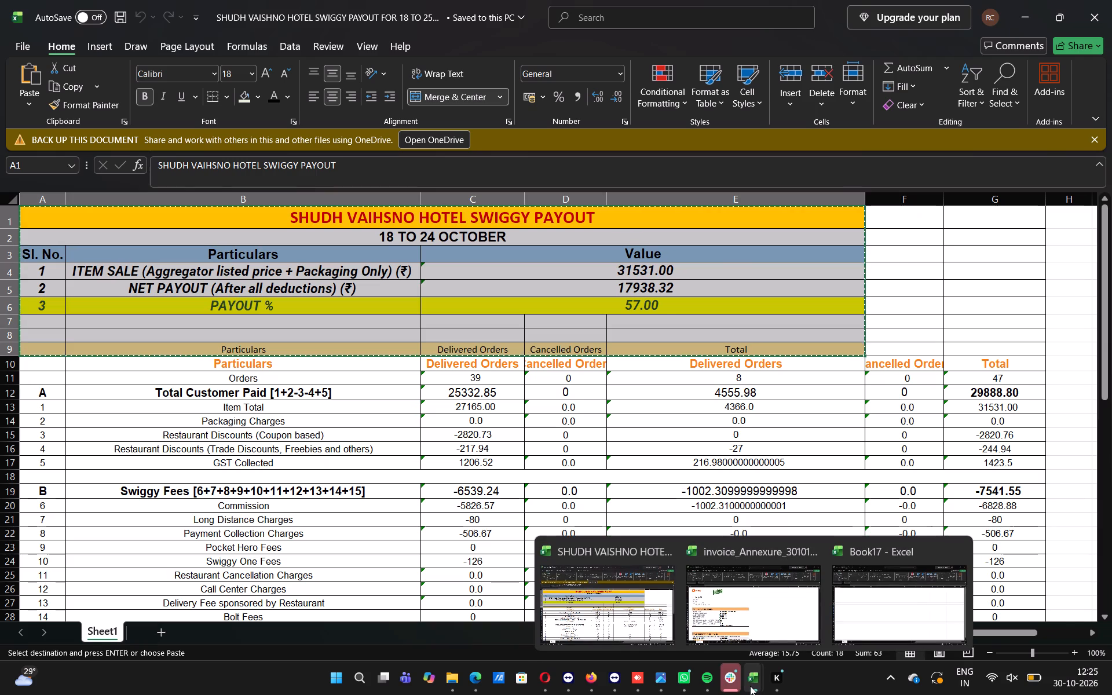
click(939, 601)
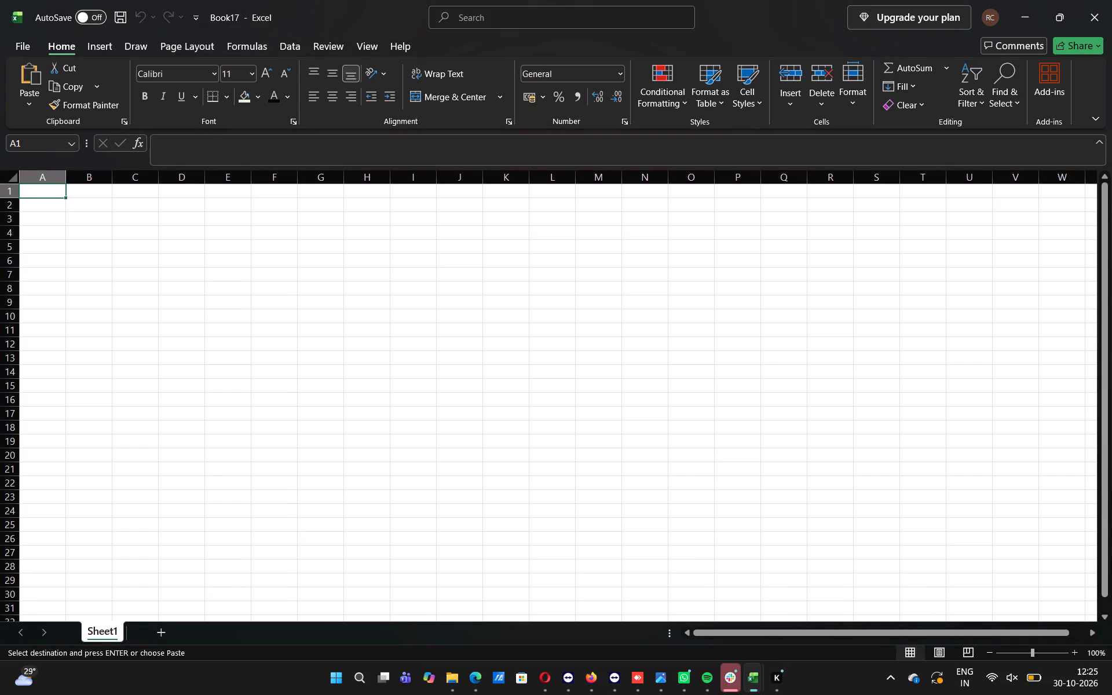
key(ctrl+v)
click(308, 231)
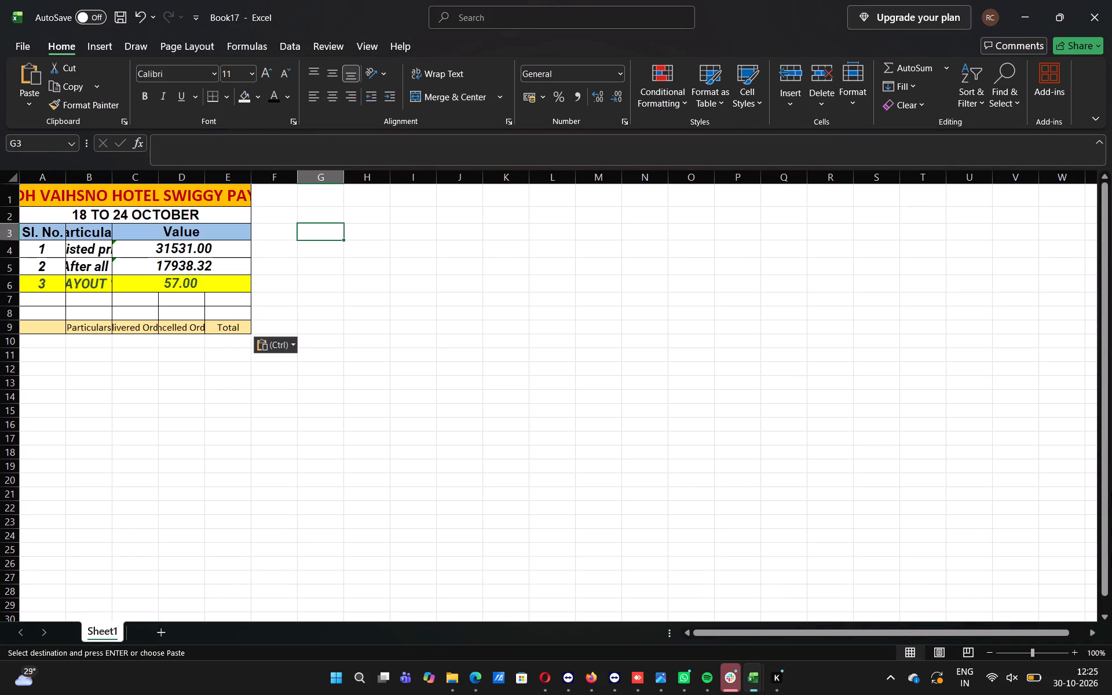
Widen columns E and B in Book17 so the pasted header title and particulars fit.
drag(251, 178, 875, 207)
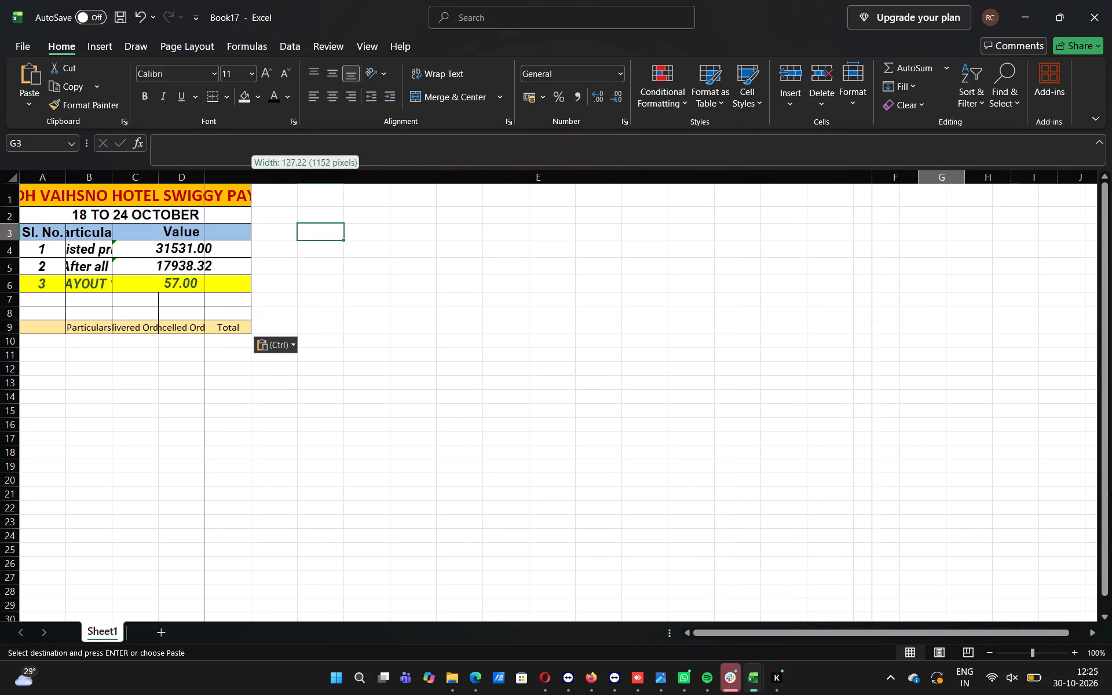
drag(875, 207, 898, 221)
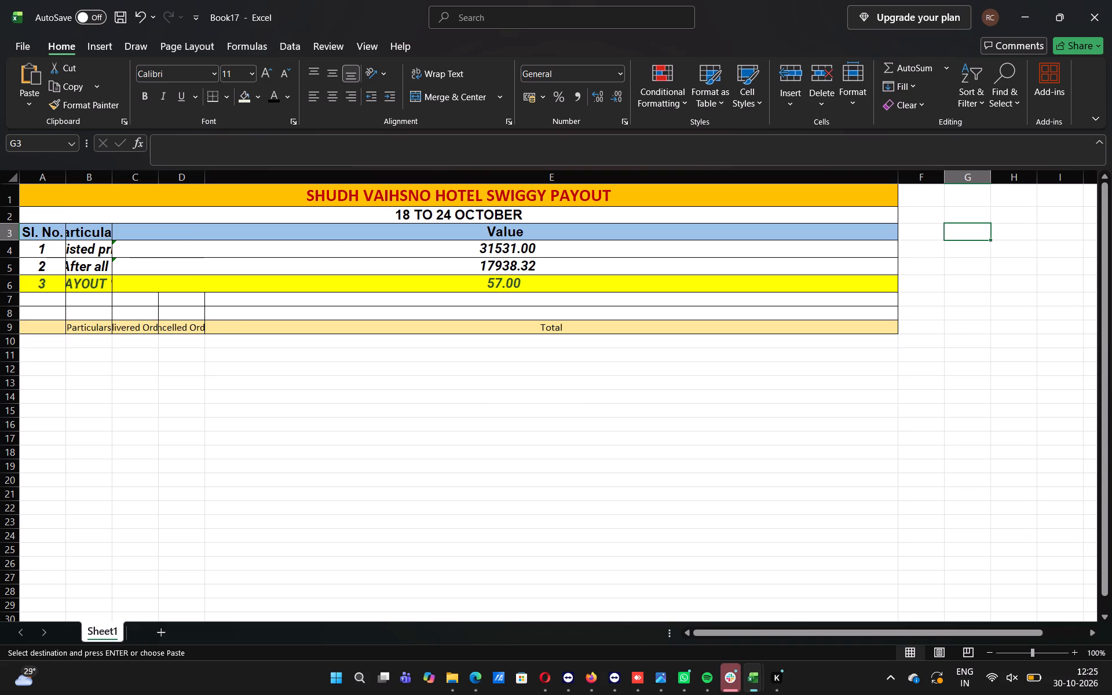
drag(115, 178, 214, 180)
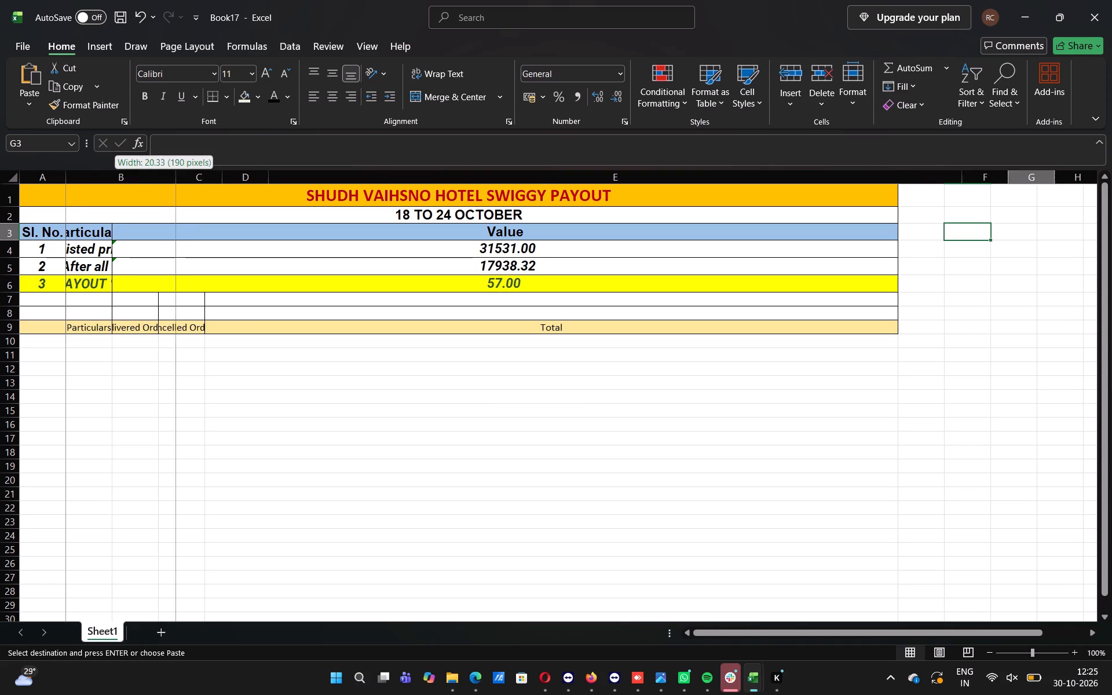
drag(214, 180, 392, 199)
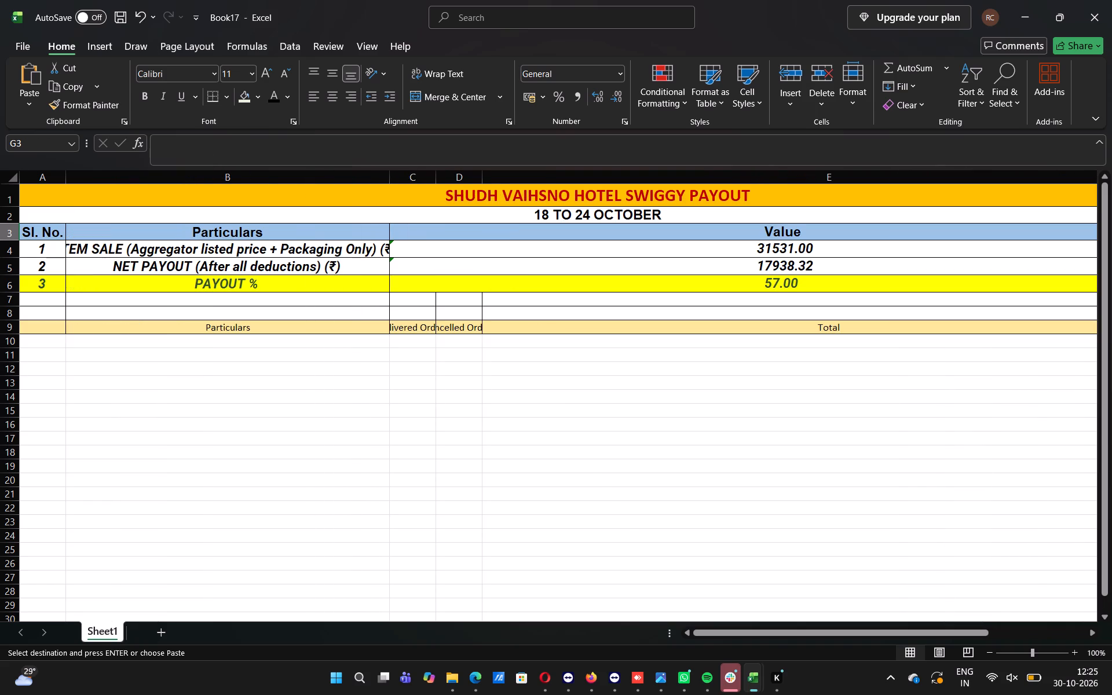
drag(389, 179, 440, 183)
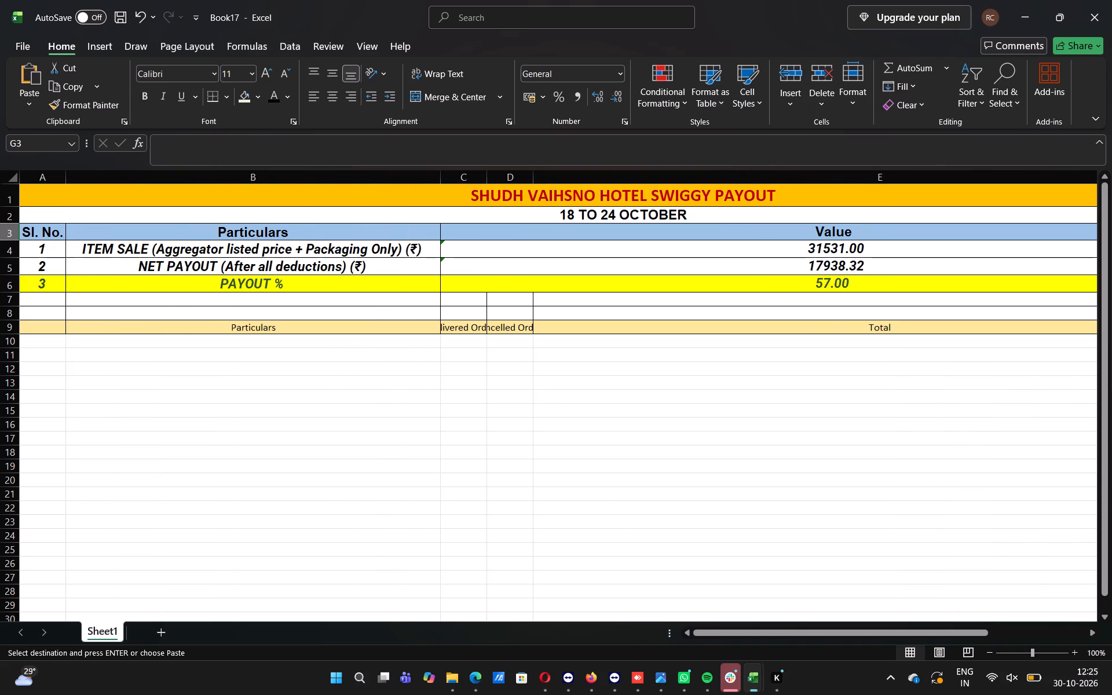
Replace the header title in row 1 with KOLKATA 99 SWIGGY PAYOUT.
click(509, 195)
key(BackSpace)
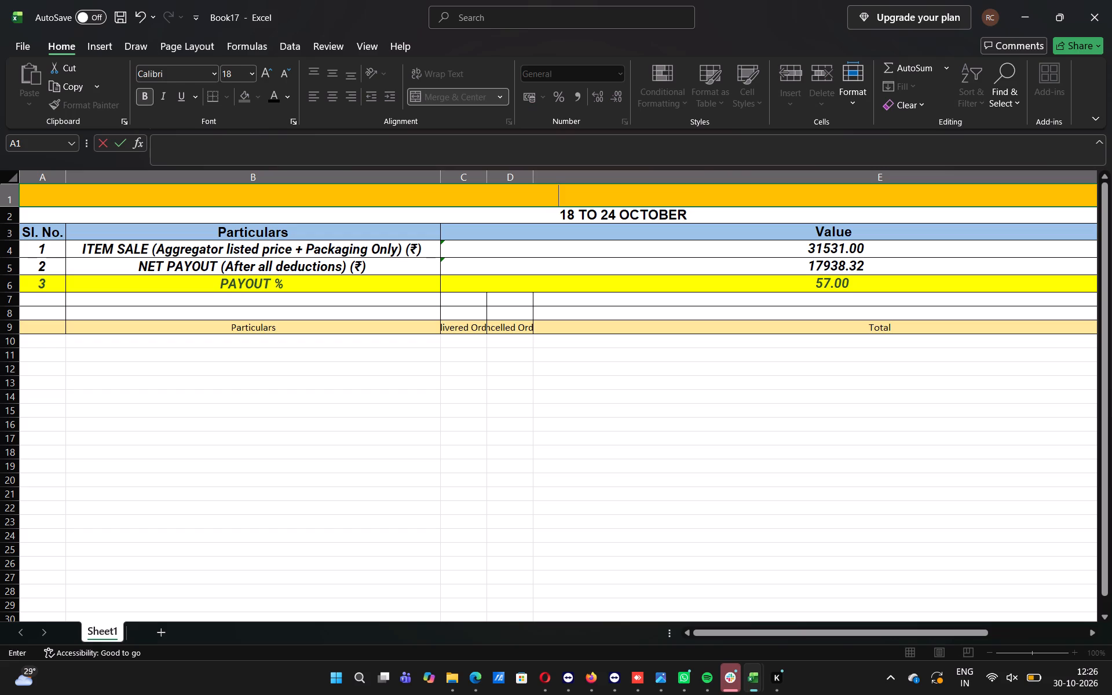
Enter KOLKATA 99 SWIGGY PAYOUT as the header title in row 1.
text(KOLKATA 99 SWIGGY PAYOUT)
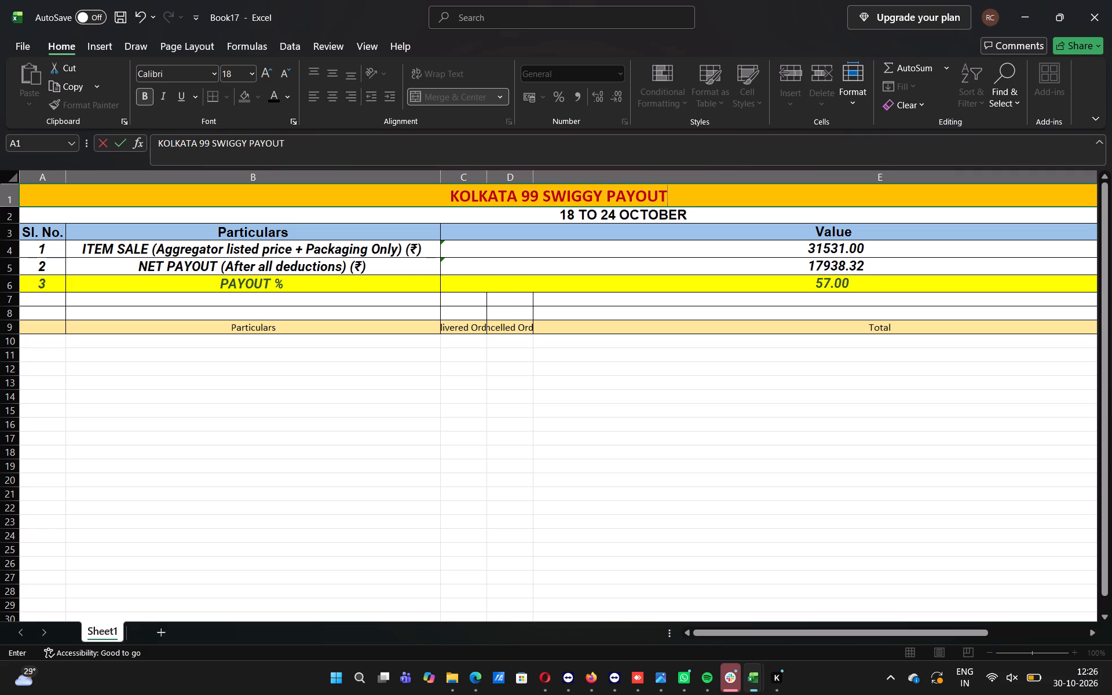
Widen columns C and D so the Delivered Orders and Cancelled Orders headings in row 9 fit.
drag(488, 178, 495, 178)
click(612, 410)
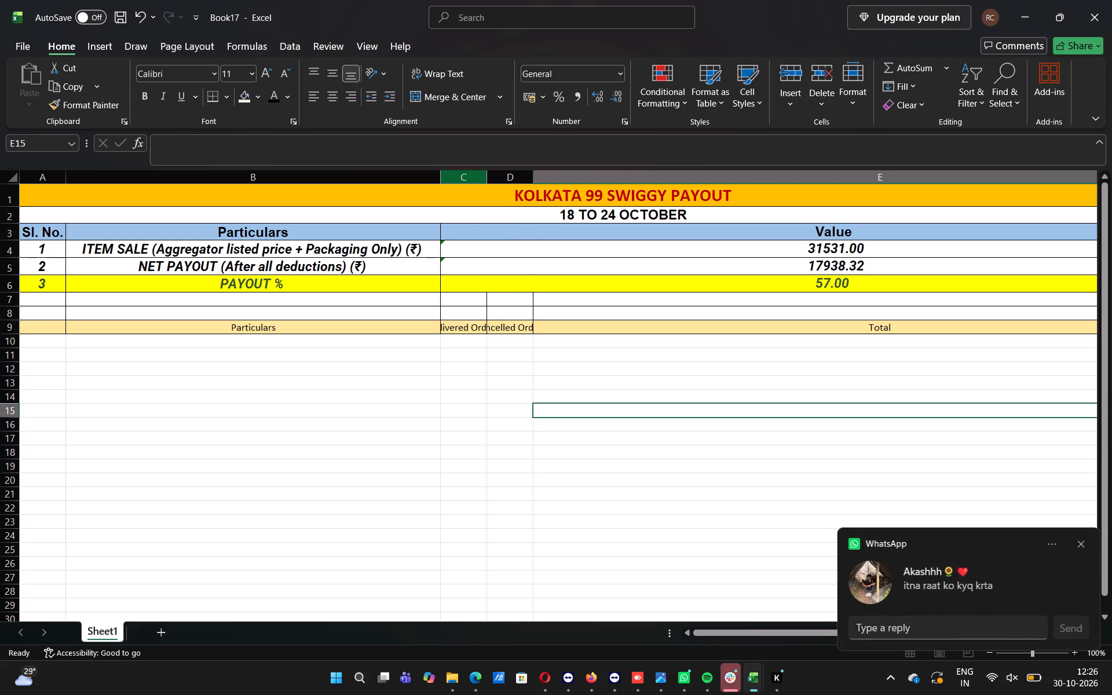
click(34, 345)
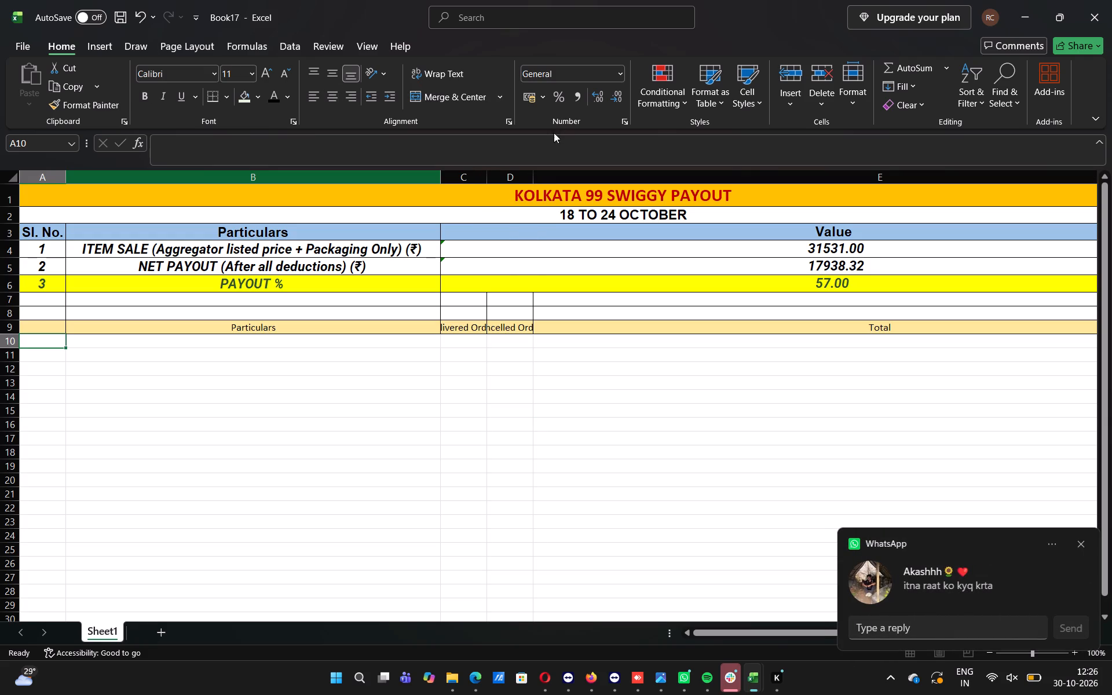
drag(487, 175, 512, 182)
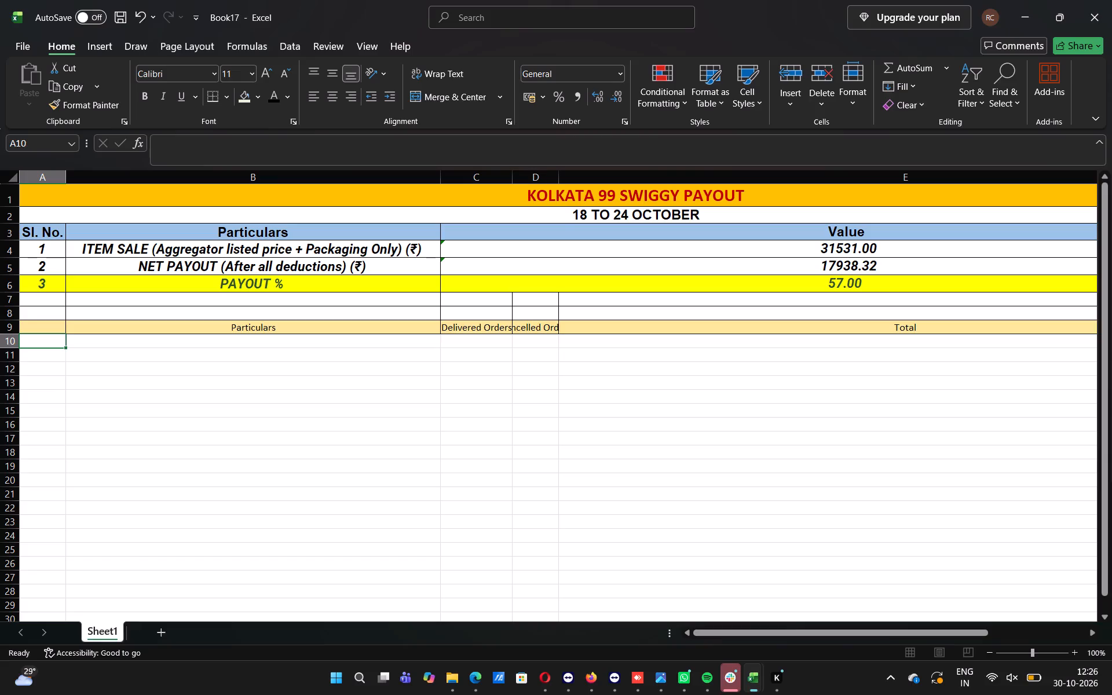
drag(559, 177, 597, 179)
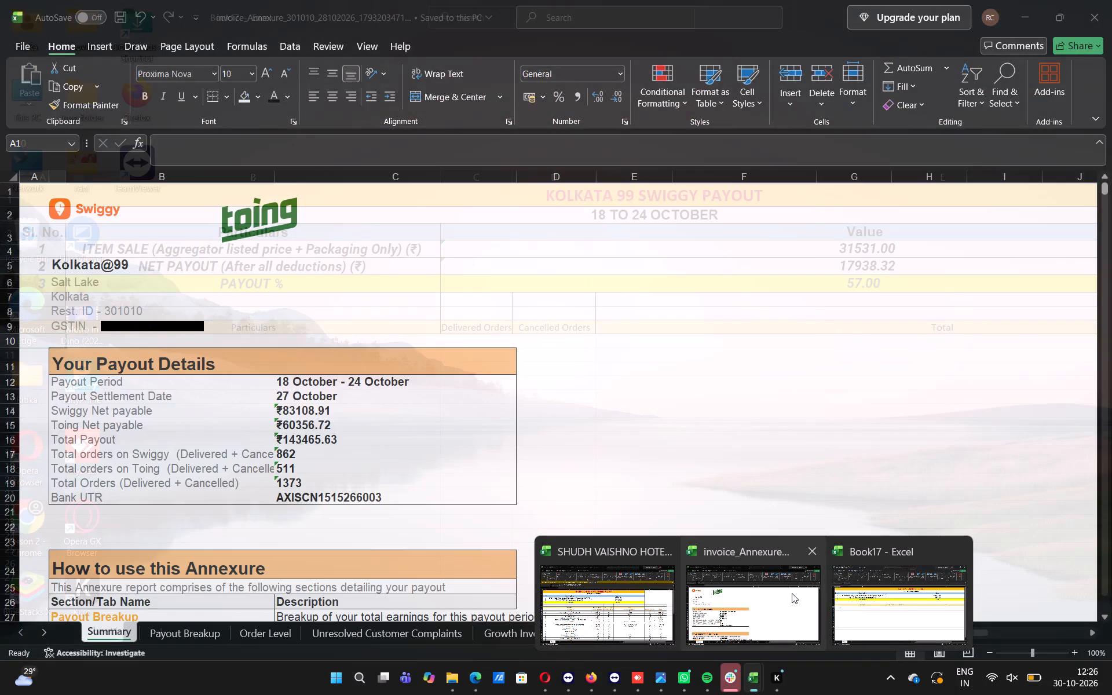
Copy the annexure's Payout Breakup table, B5 to H46, into Book17 below the header block, starting at A10.
click(792, 593)
click(207, 640)
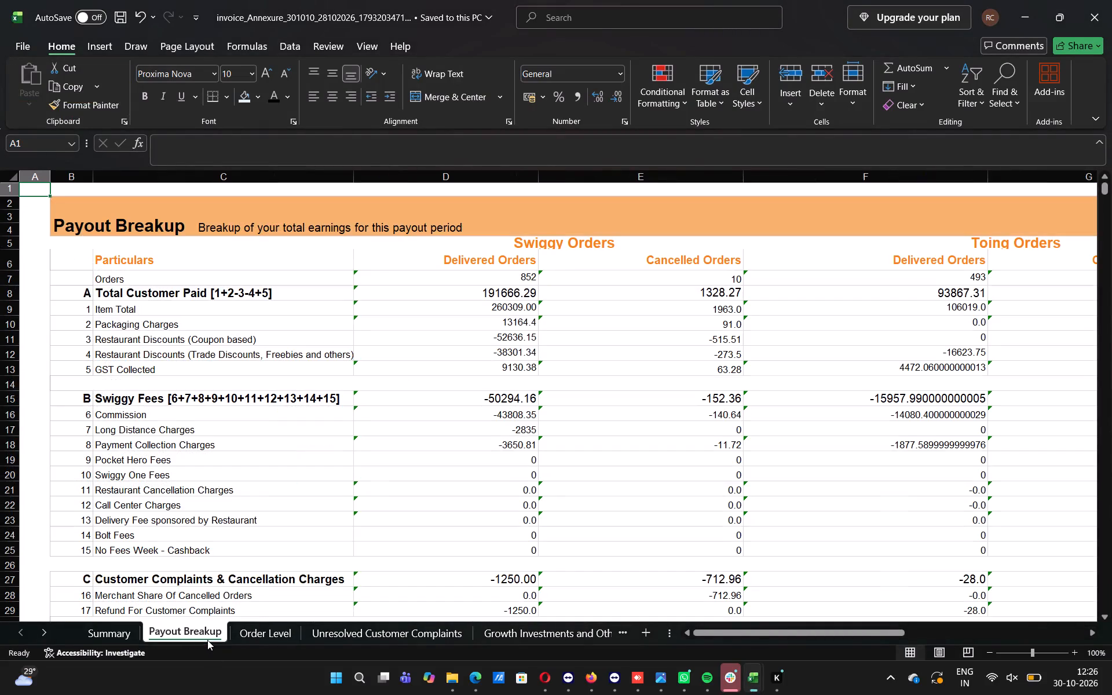
click(86, 243)
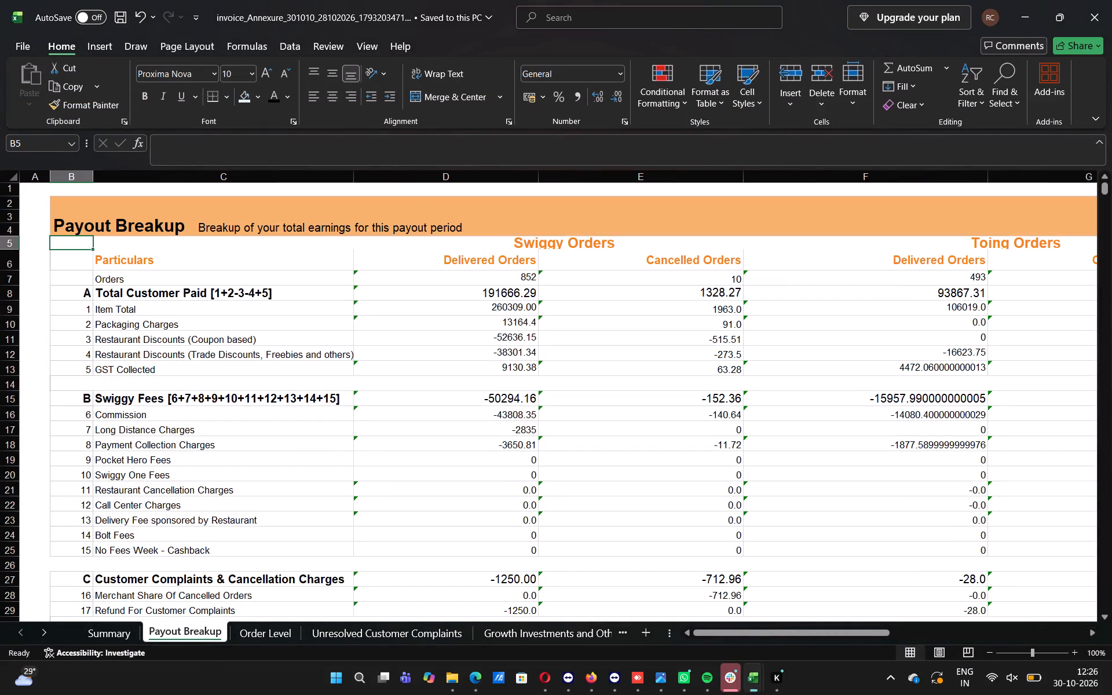
drag(86, 243, 928, 513)
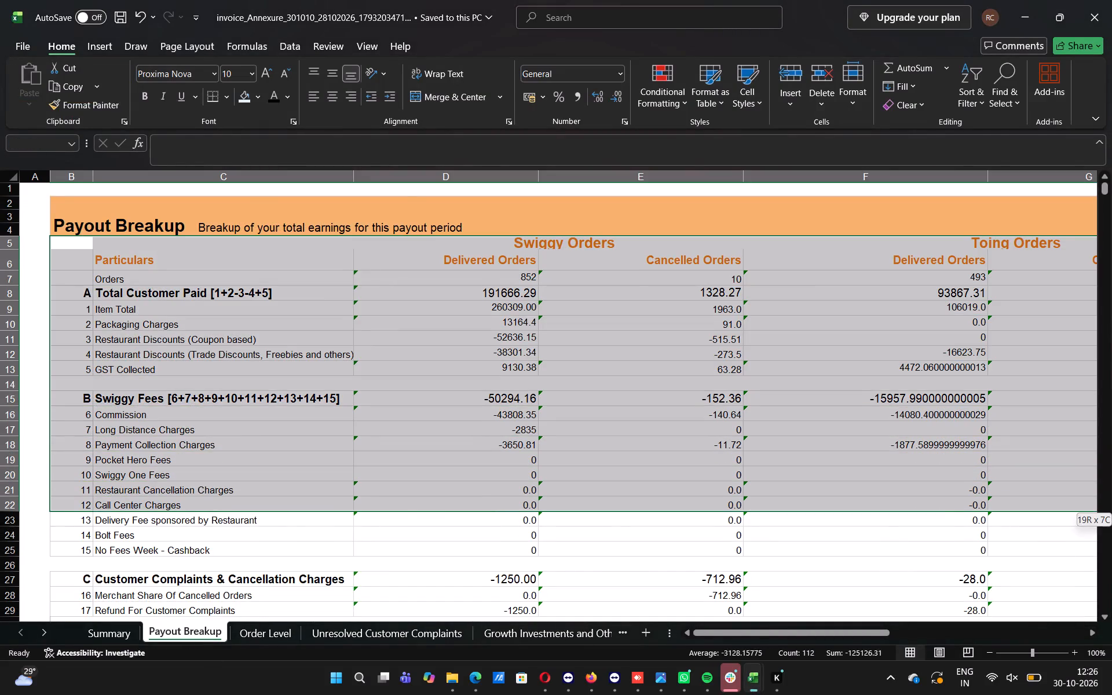
drag(928, 513, 1107, 498)
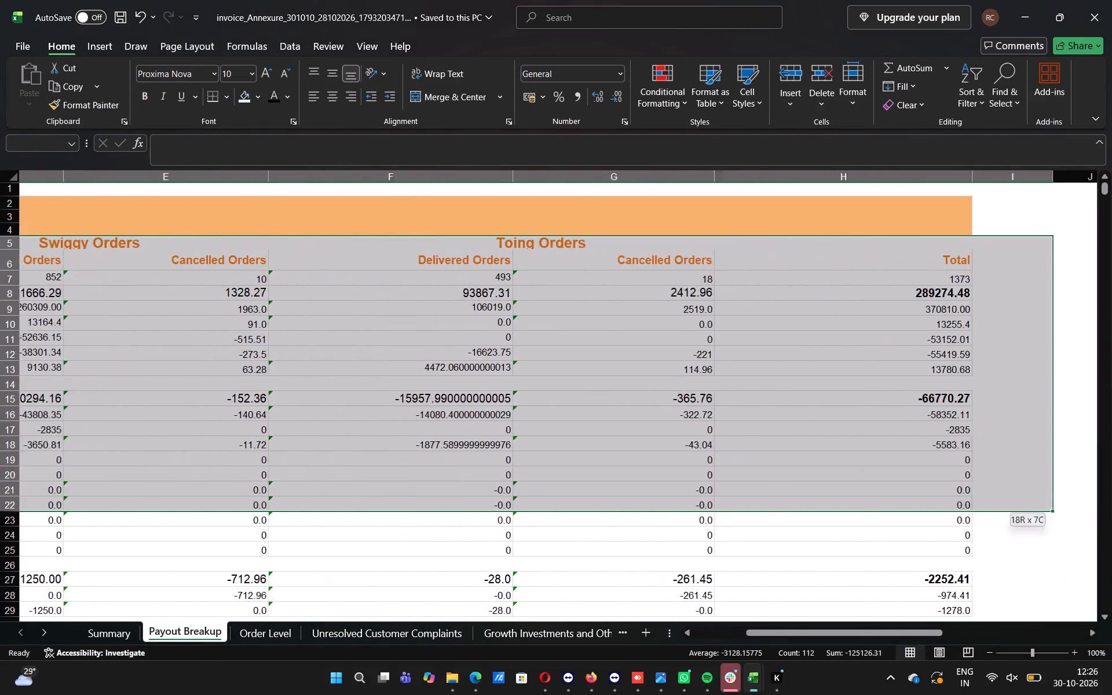
drag(1107, 498, 784, 642)
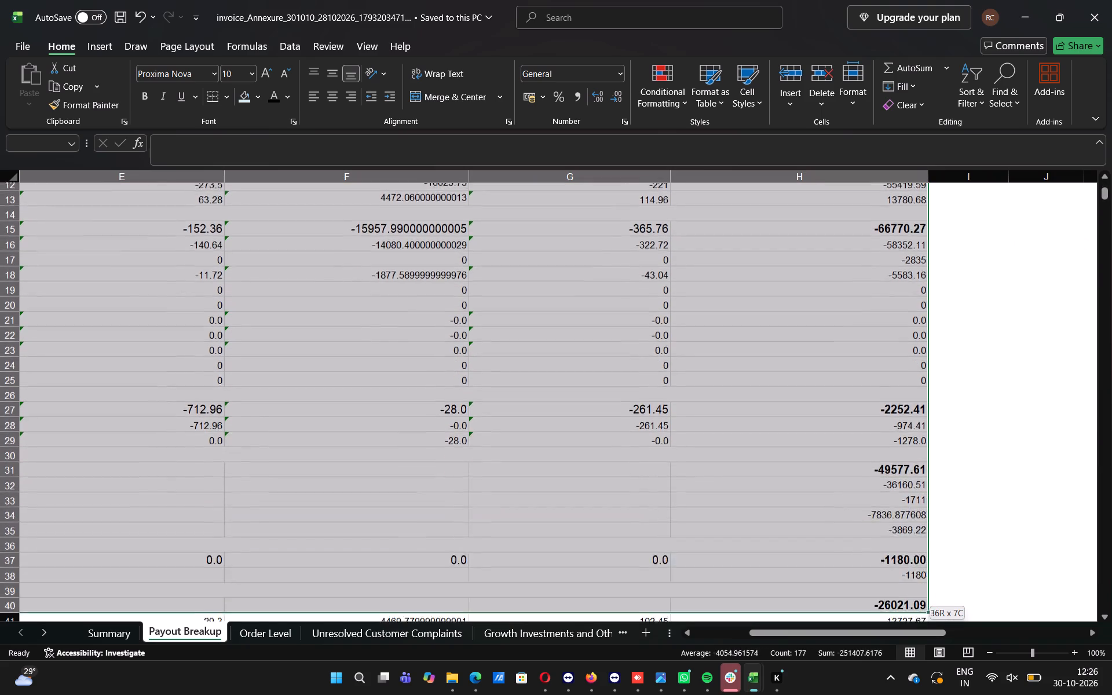
drag(784, 642, 758, 434)
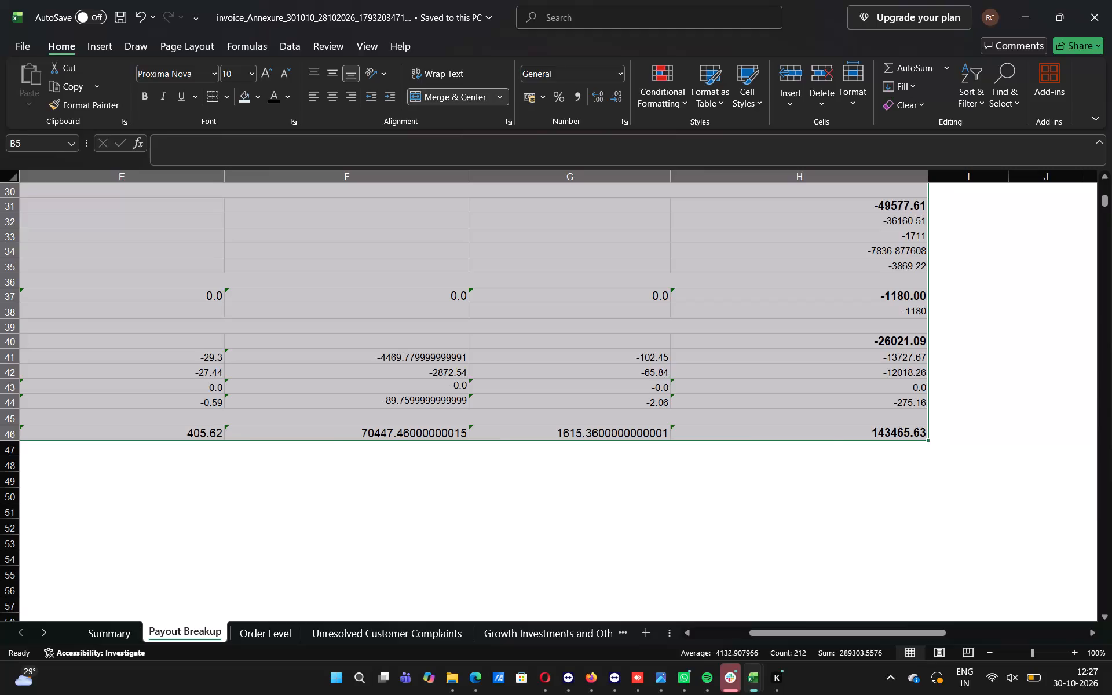
key(ctrl+c)
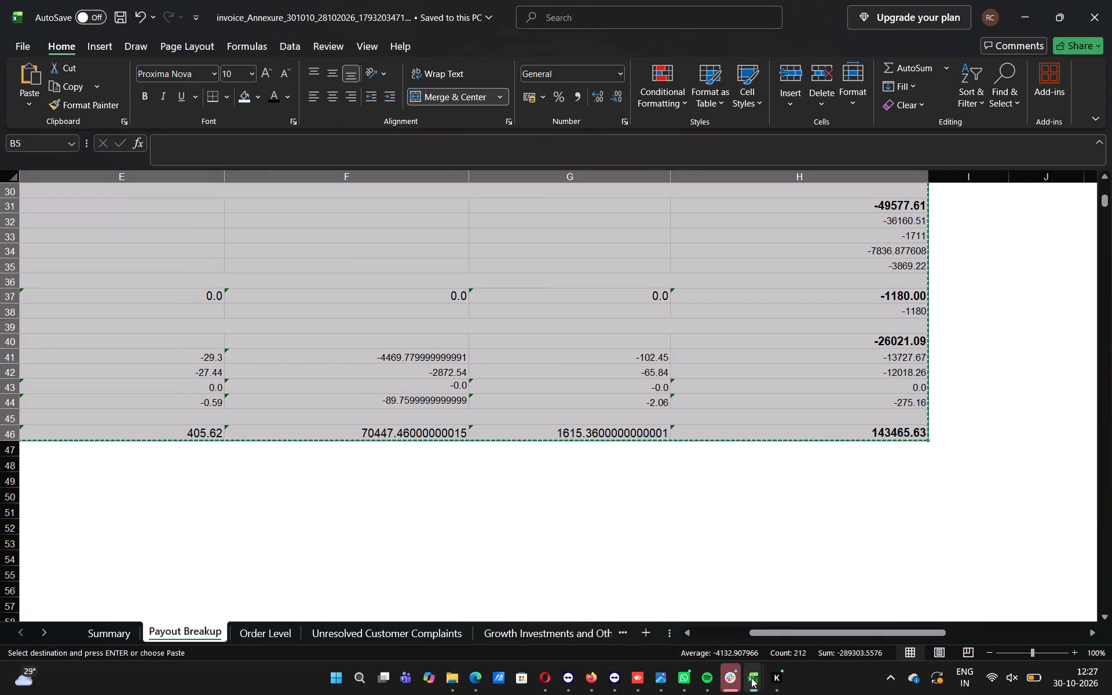
click(924, 607)
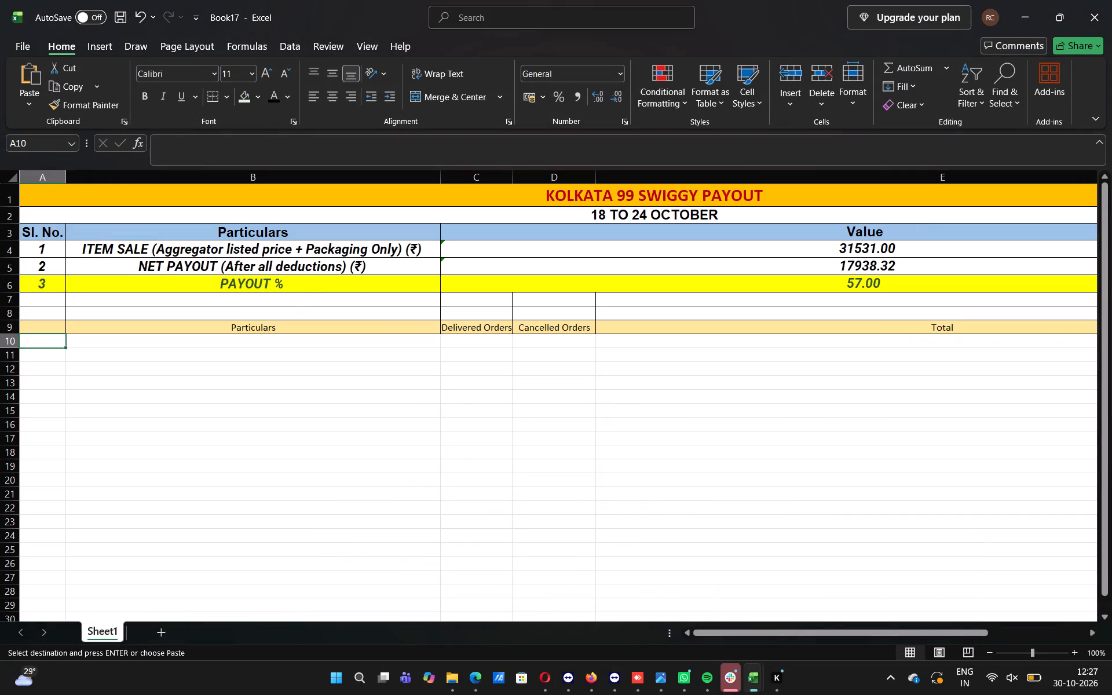
key(ctrl+v)
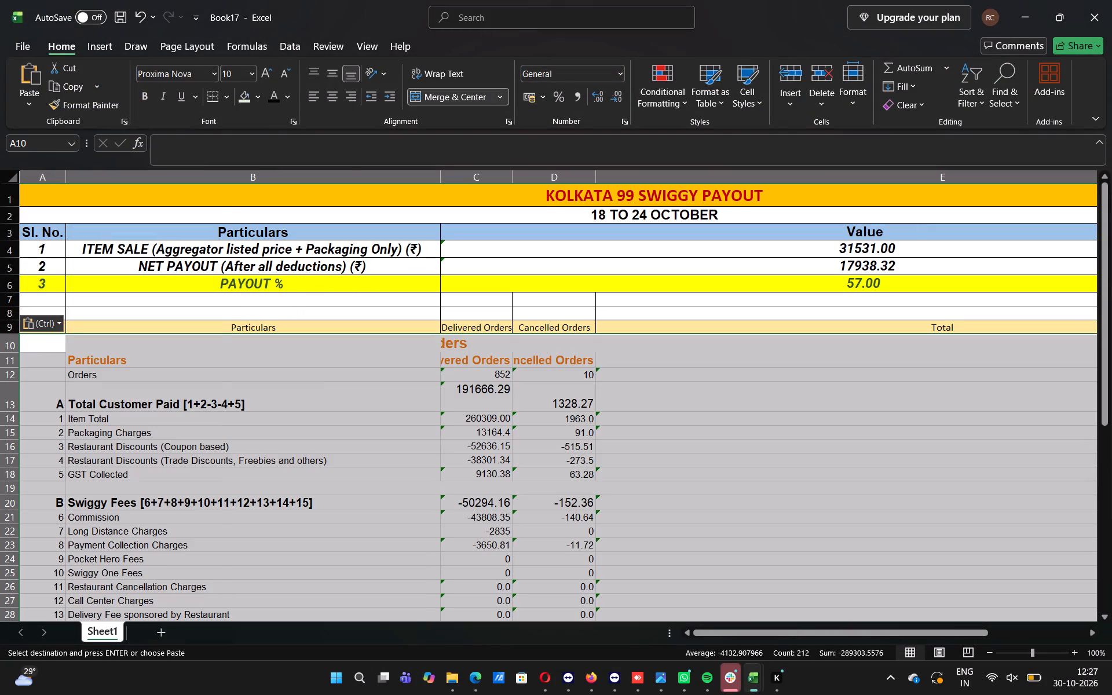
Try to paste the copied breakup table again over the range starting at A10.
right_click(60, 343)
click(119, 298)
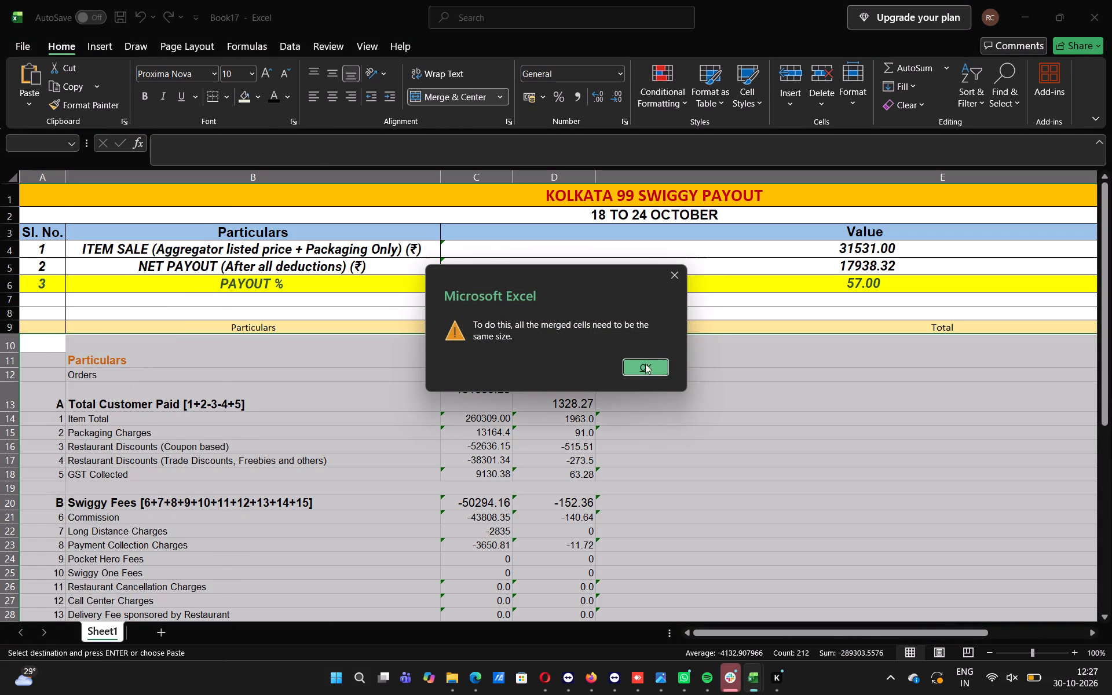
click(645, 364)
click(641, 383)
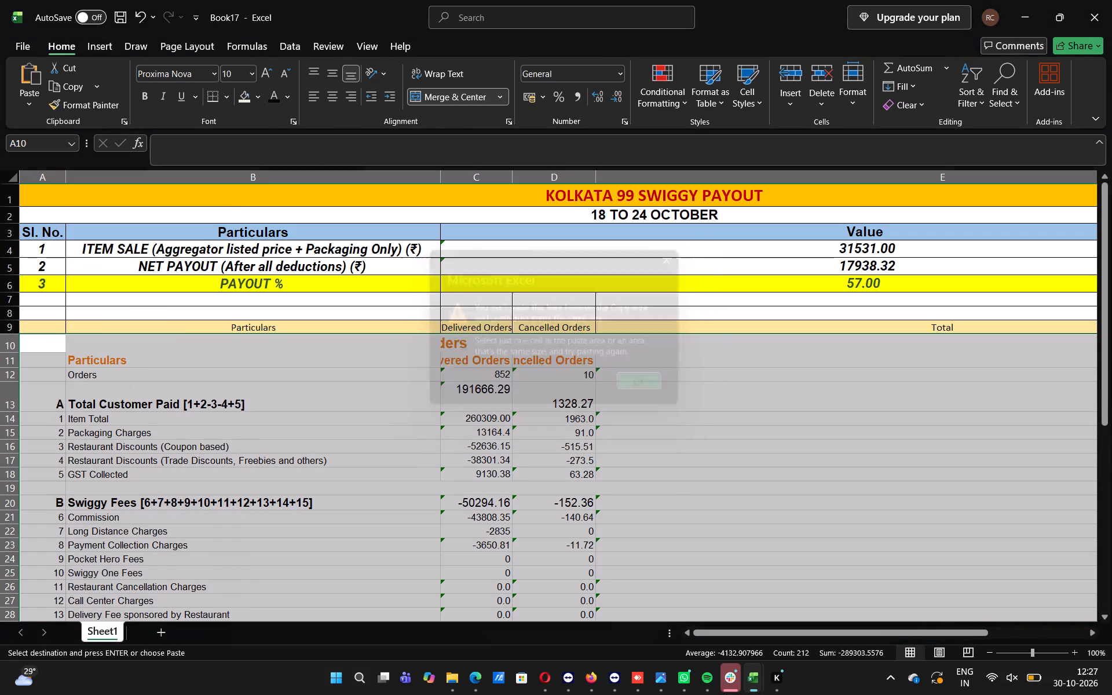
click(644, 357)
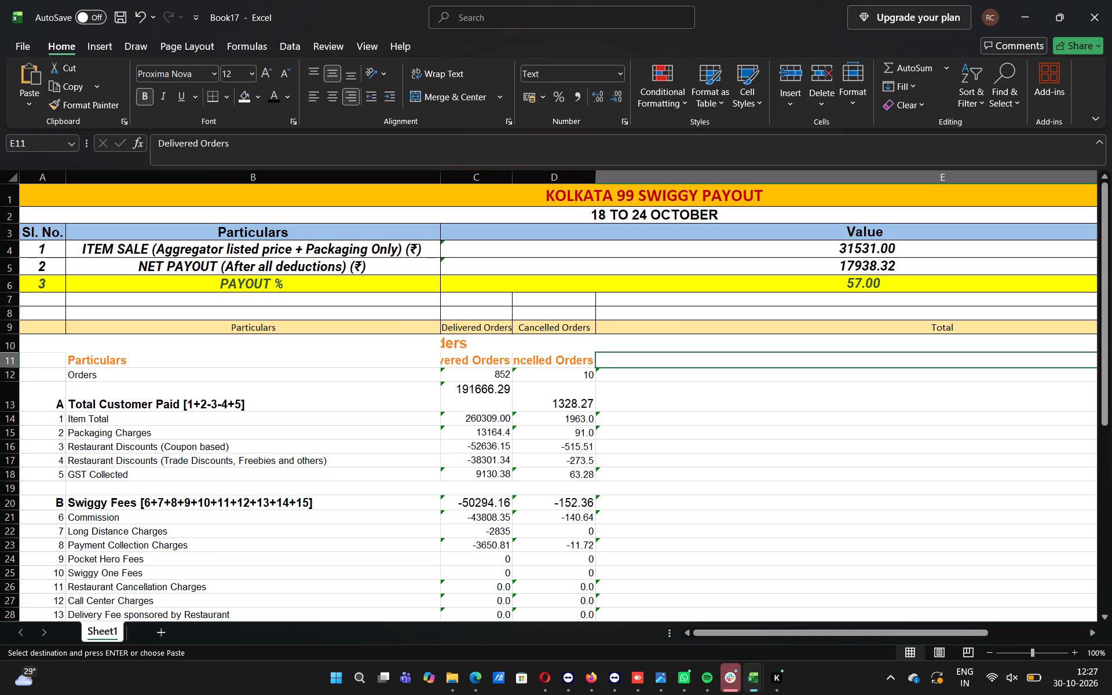
Fill the whole Book17 range from the title row down to the Net Payout row, A1 to G51, with white.
click(53, 199)
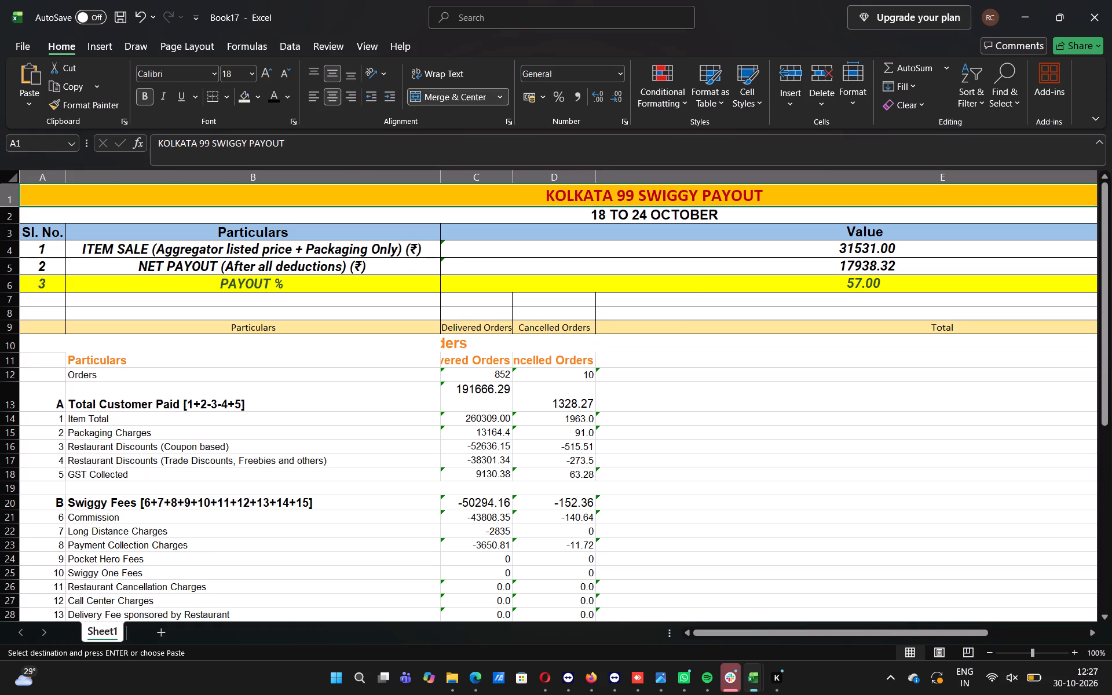
drag(53, 199, 54, 692)
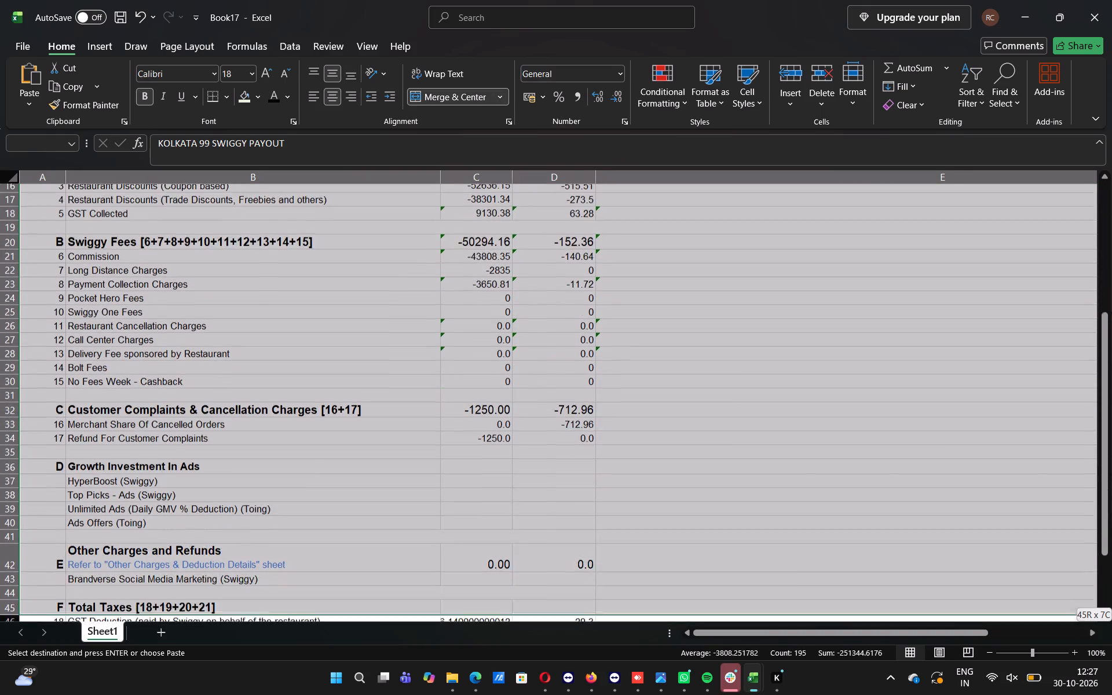
drag(54, 692, 65, 555)
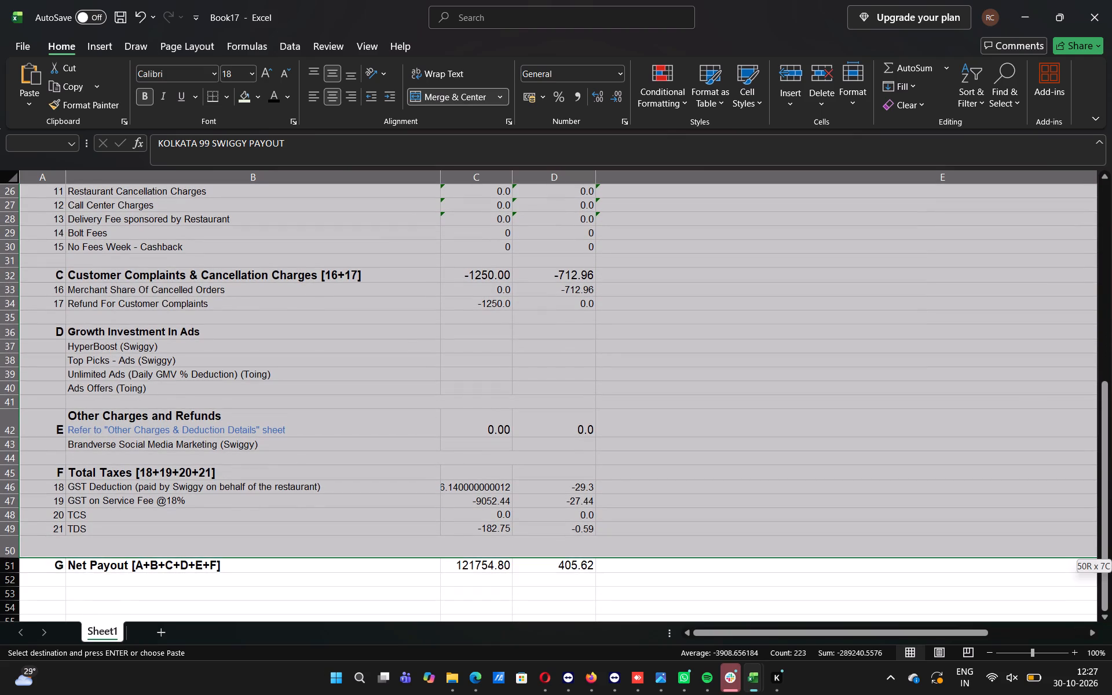
drag(65, 555, 65, 562)
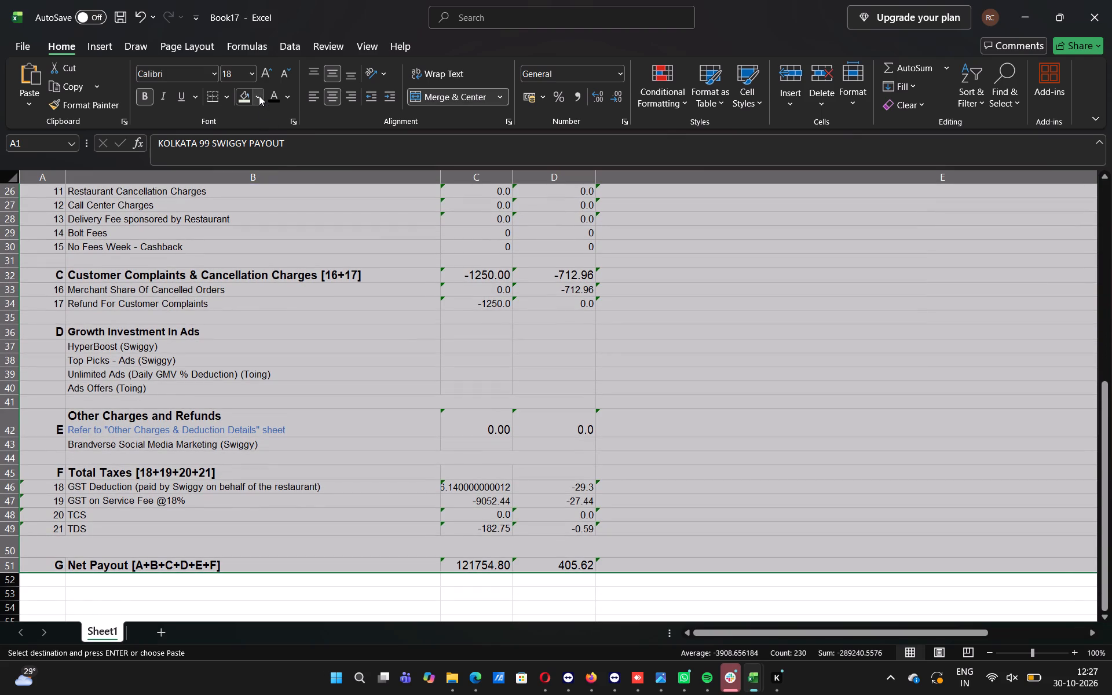
click(259, 96)
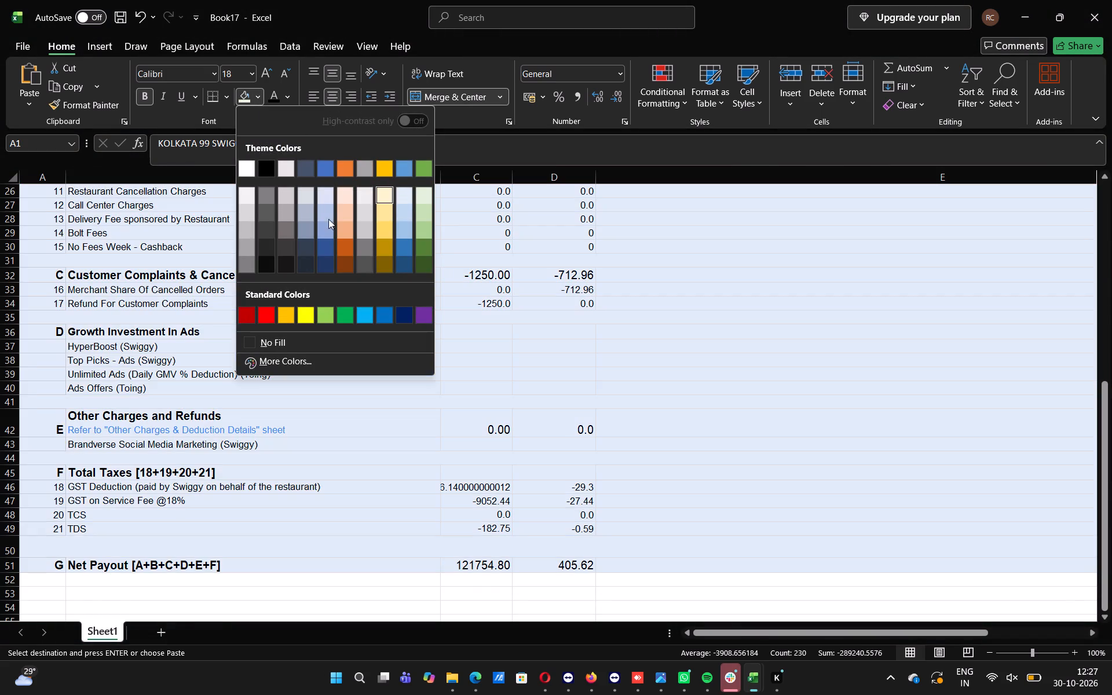
click(243, 165)
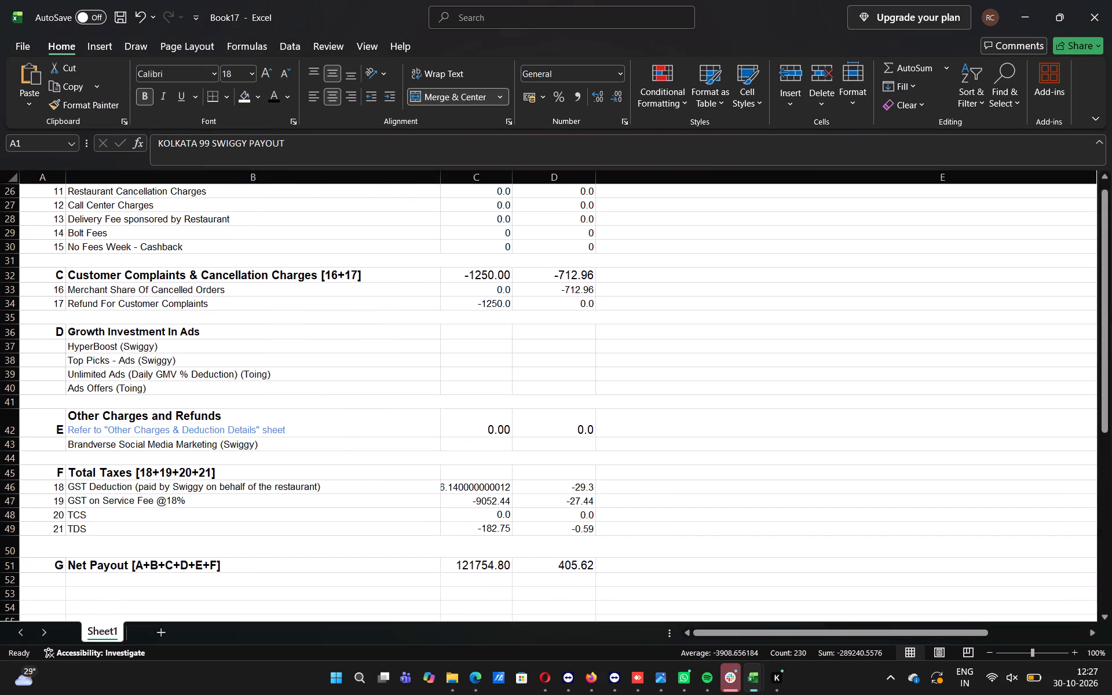
Centre the contents of A1 to G51 horizontally and apply all borders to the range.
click(327, 93)
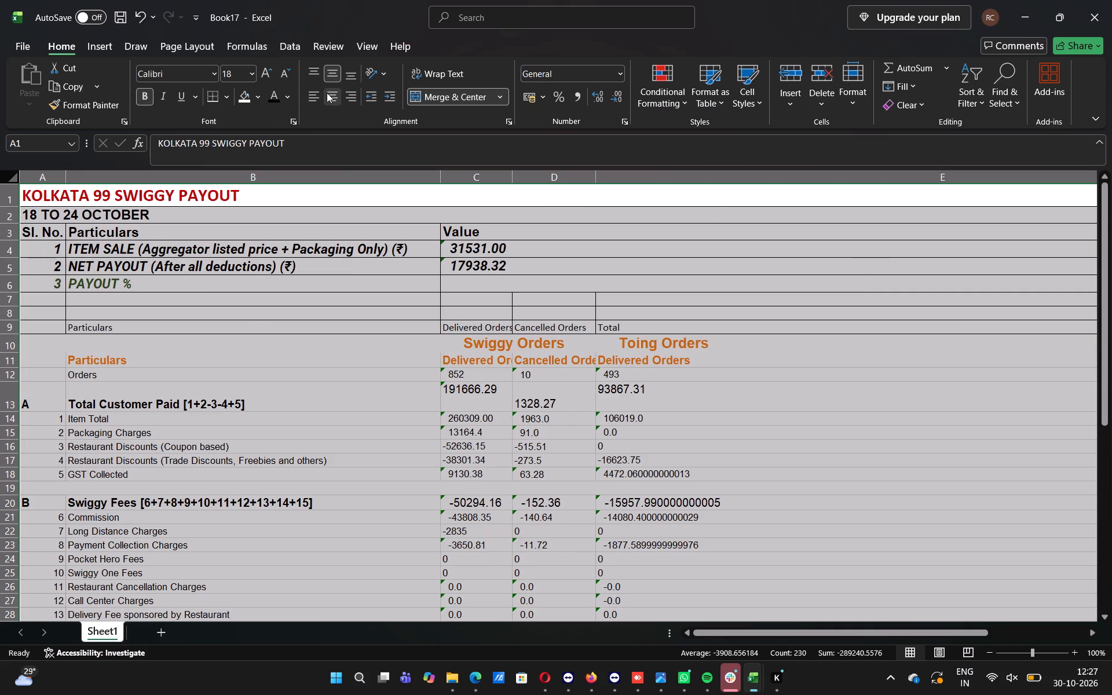
click(333, 98)
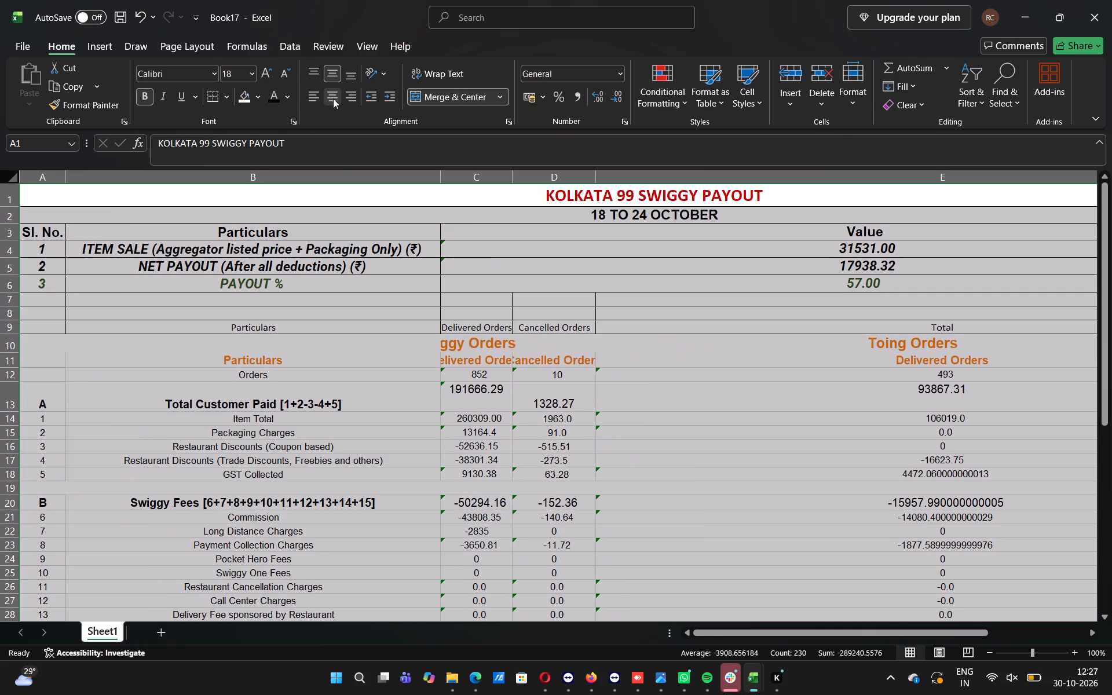
click(228, 96)
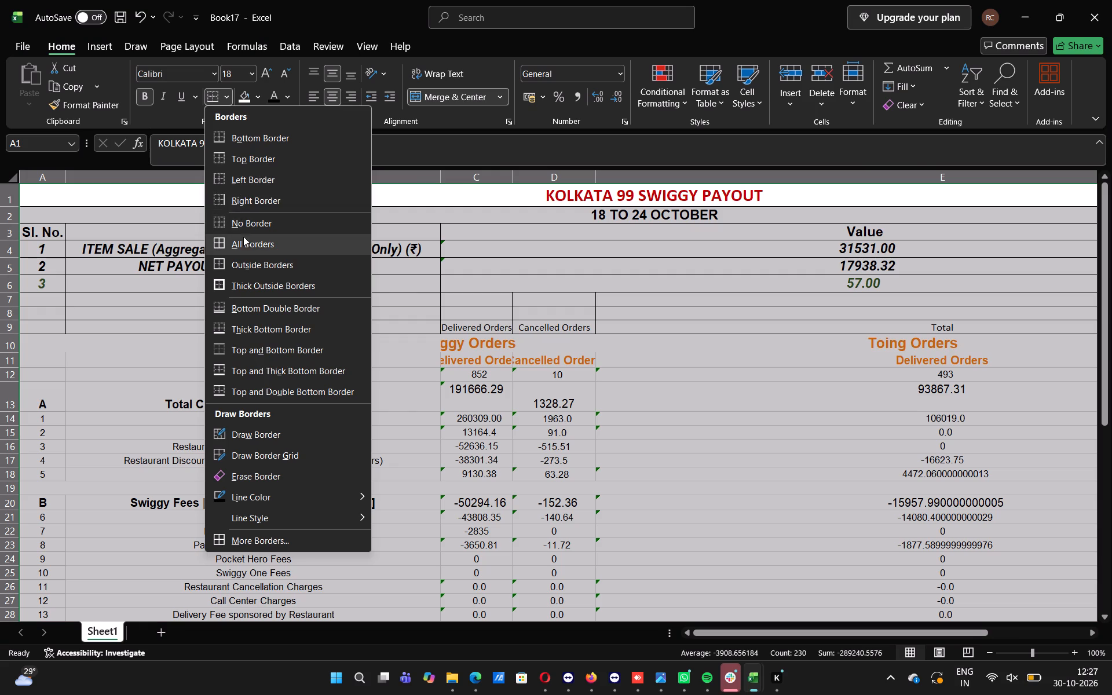
click(243, 239)
click(686, 370)
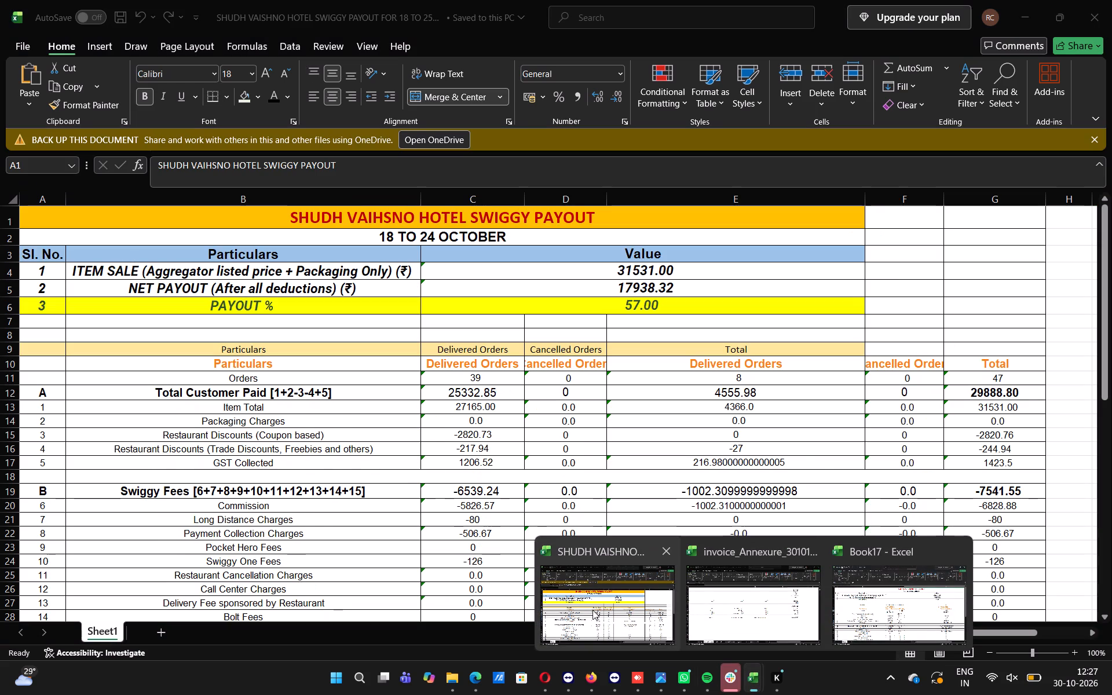
Copy the coloured header block, rows 1 to 9, from the SHUDH VAISHNO HOTEL payout workbook and paste it over Book17's header from A1.
click(592, 610)
click(39, 220)
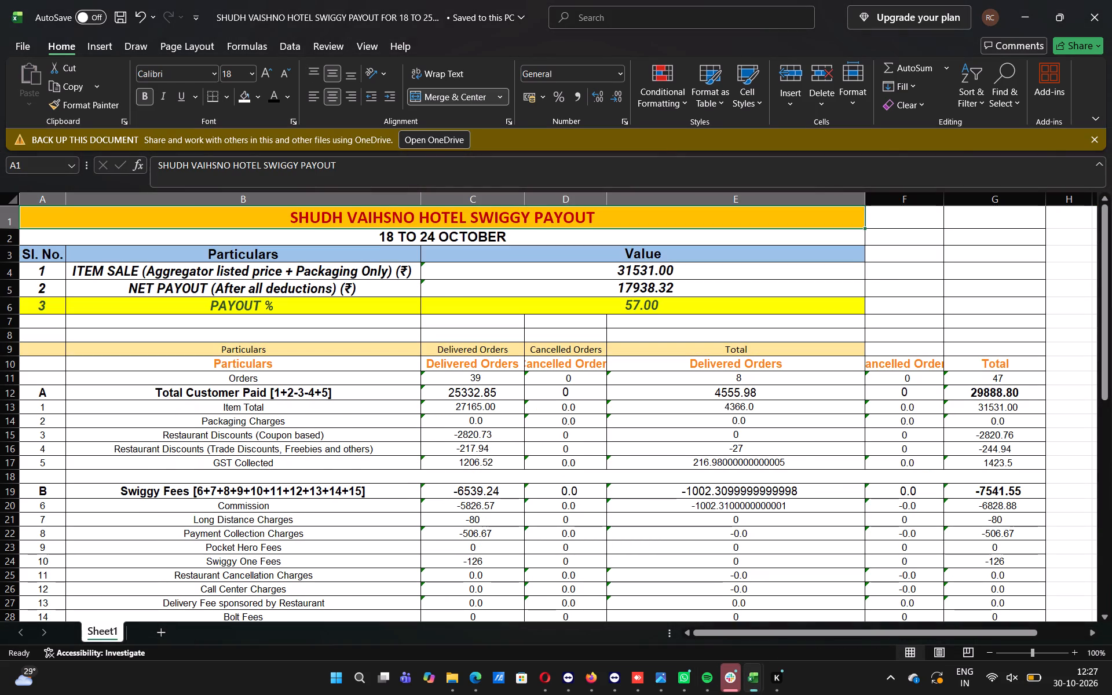
drag(35, 212, 49, 312)
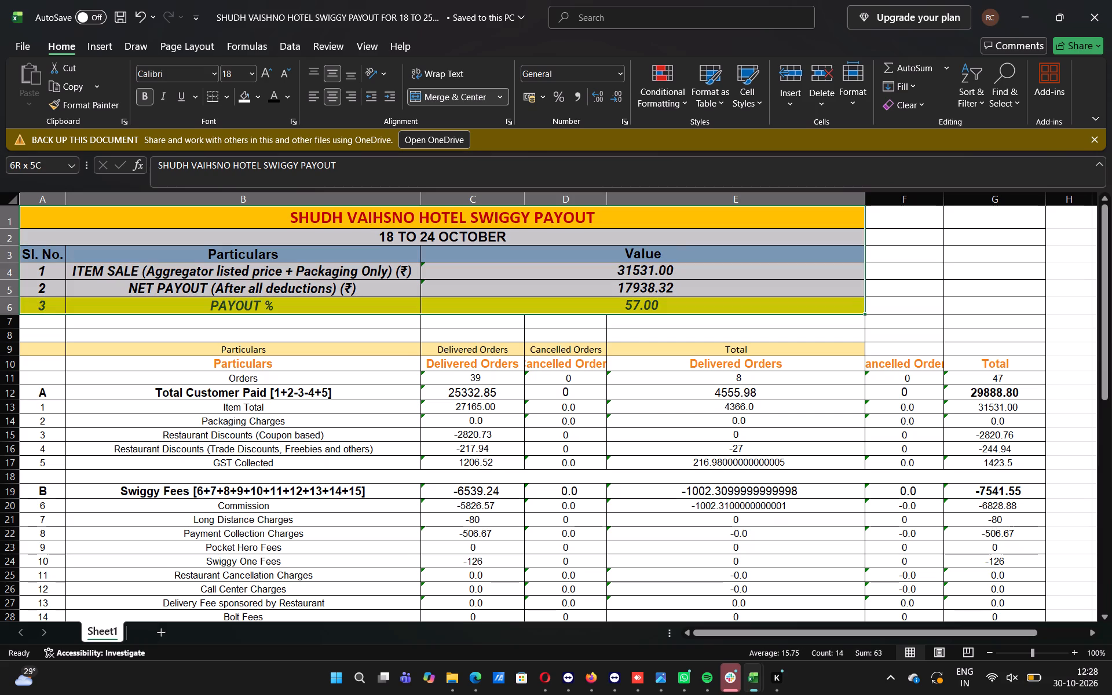
drag(49, 312, 54, 348)
key(ctrl+c)
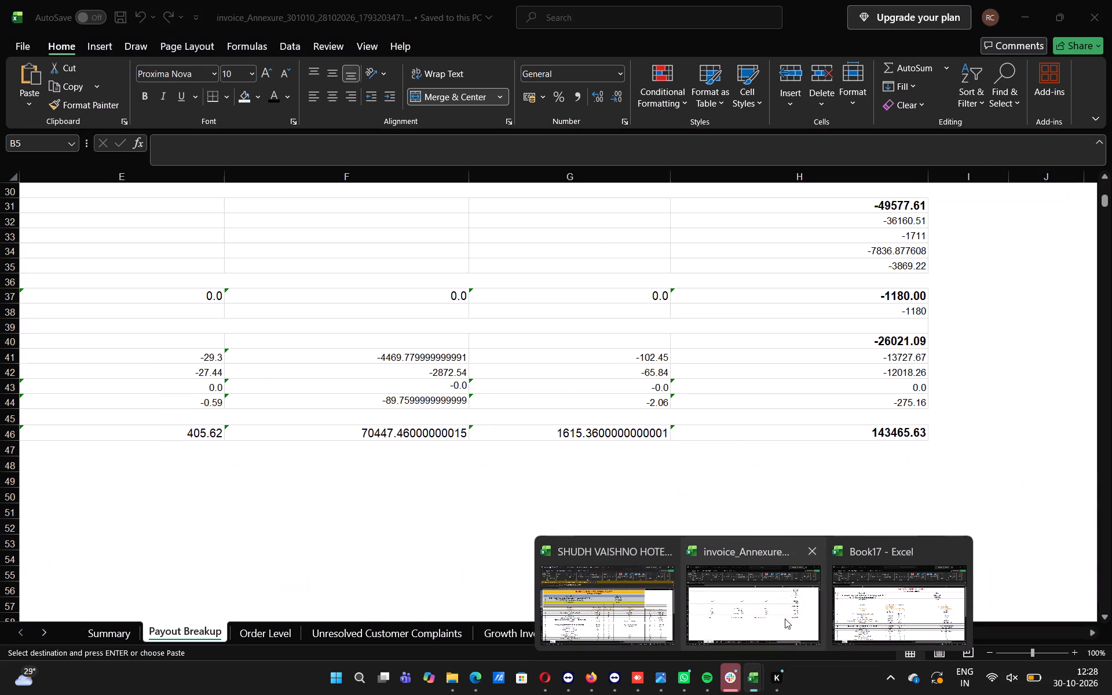
click(762, 612)
click(940, 458)
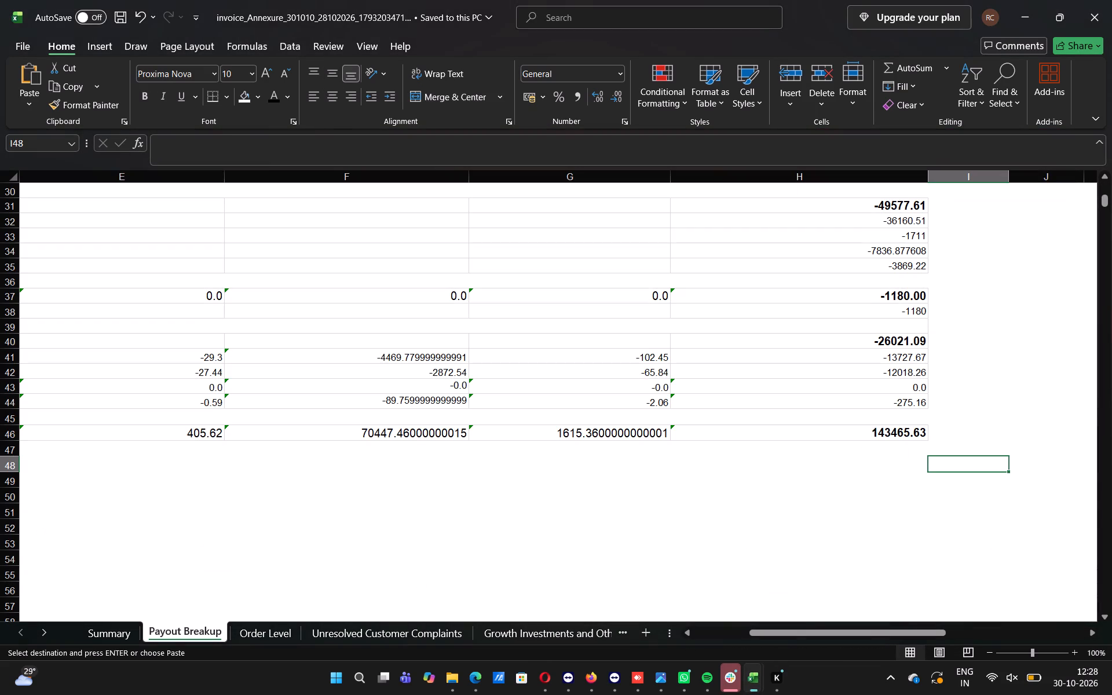
drag(1101, 177, 911, 418)
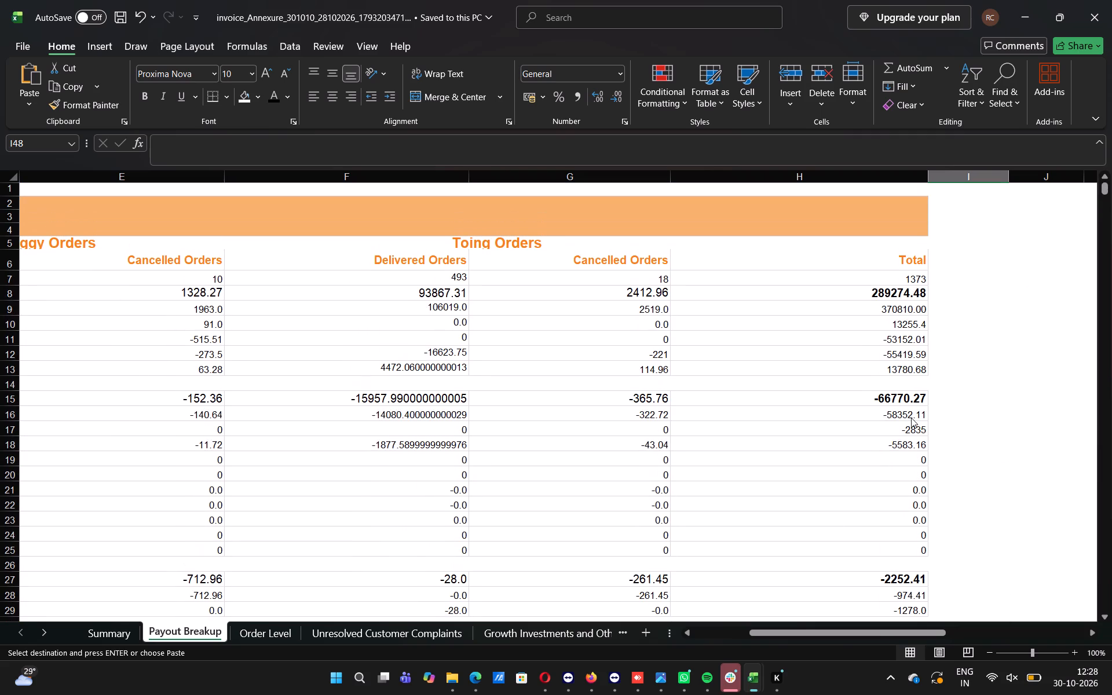
drag(911, 418, 758, 687)
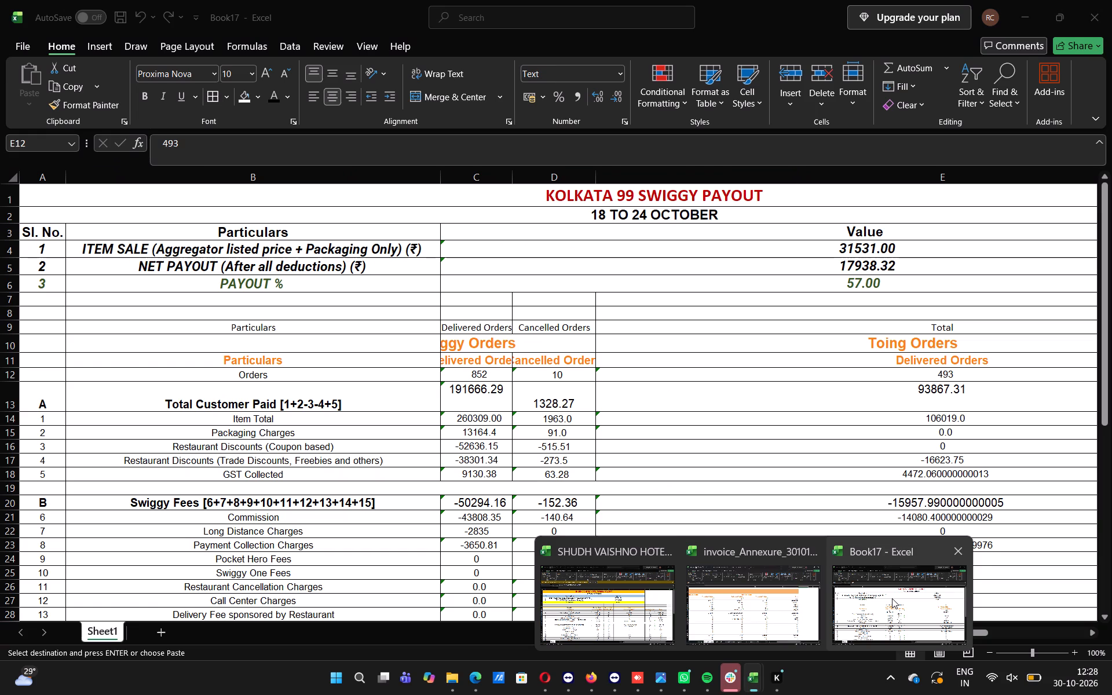
click(892, 598)
click(103, 197)
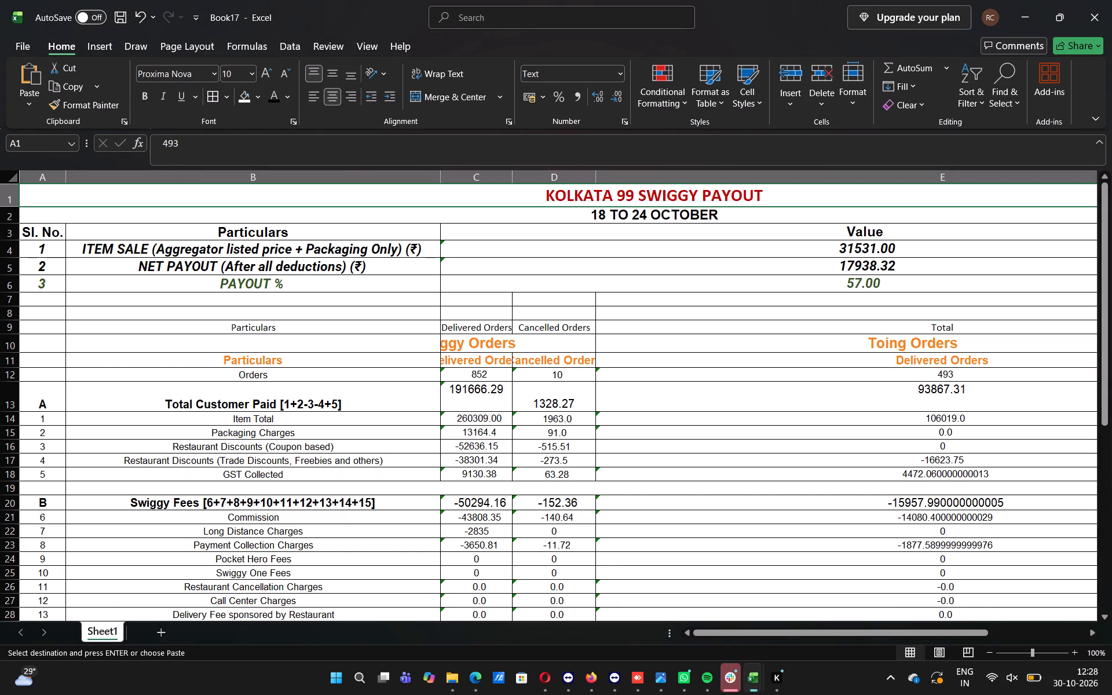
drag(103, 197, 111, 316)
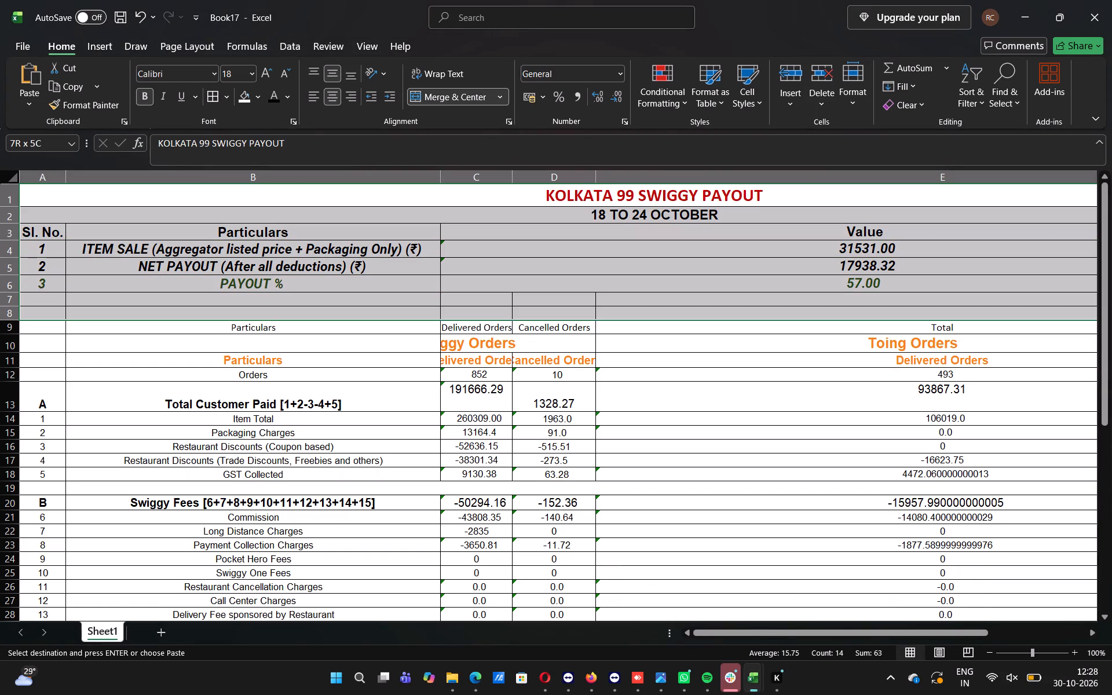
drag(111, 316, 110, 325)
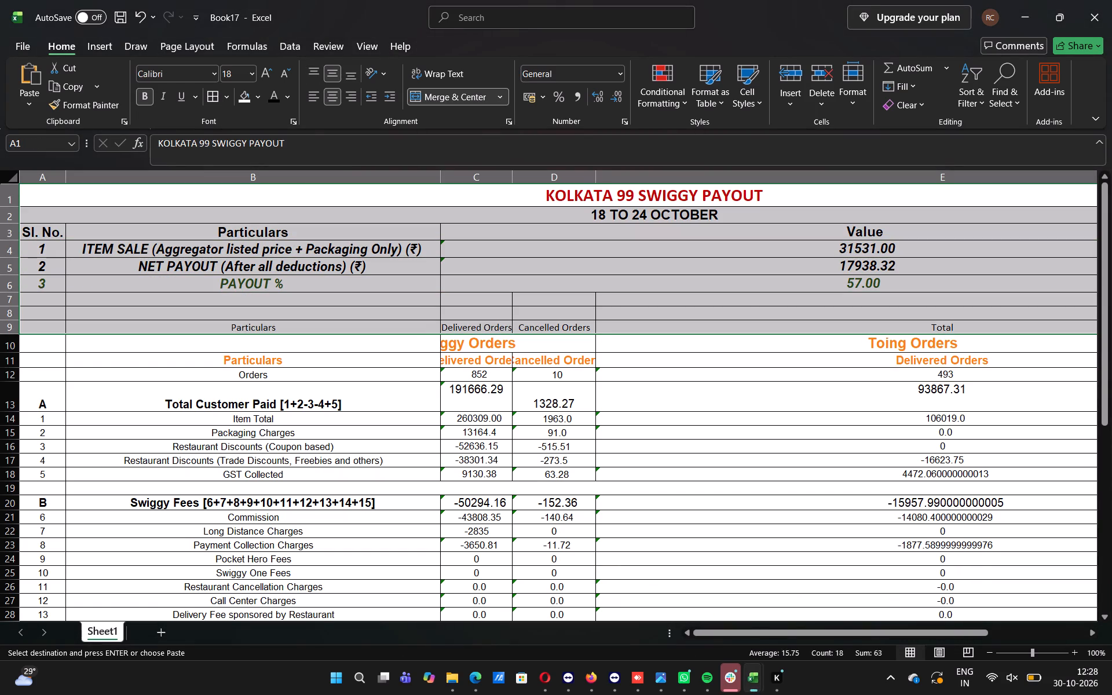
key(ctrl+v)
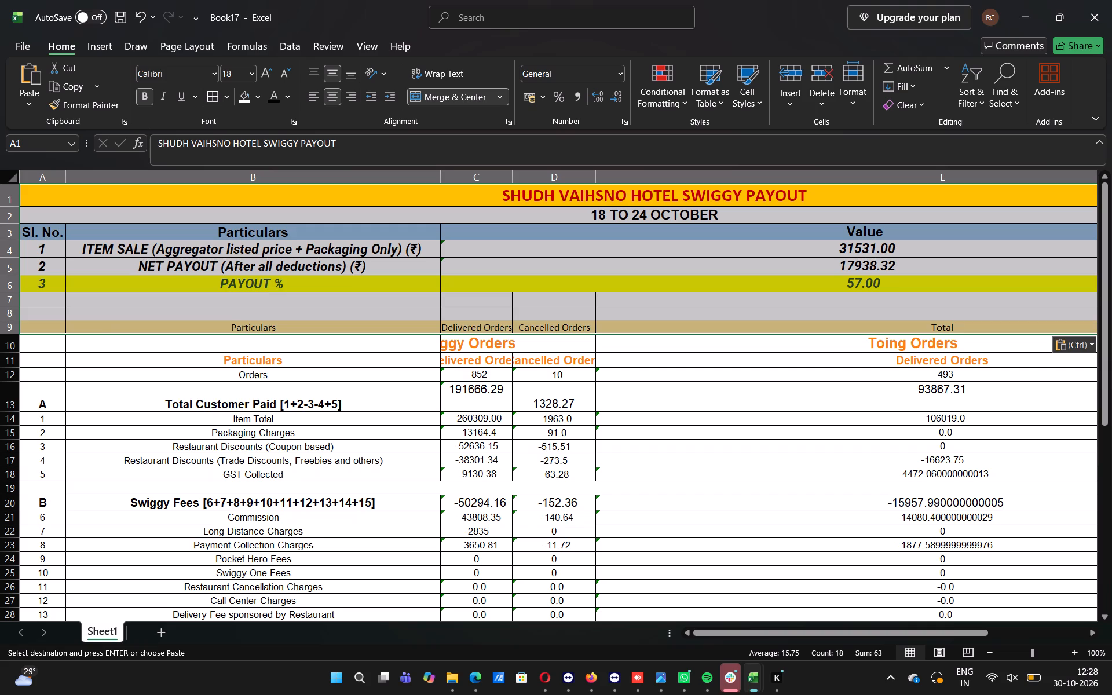
Replace the pasted title in row 1 with KOLKATA 99 SWIGGY PAYOUT.
click(652, 394)
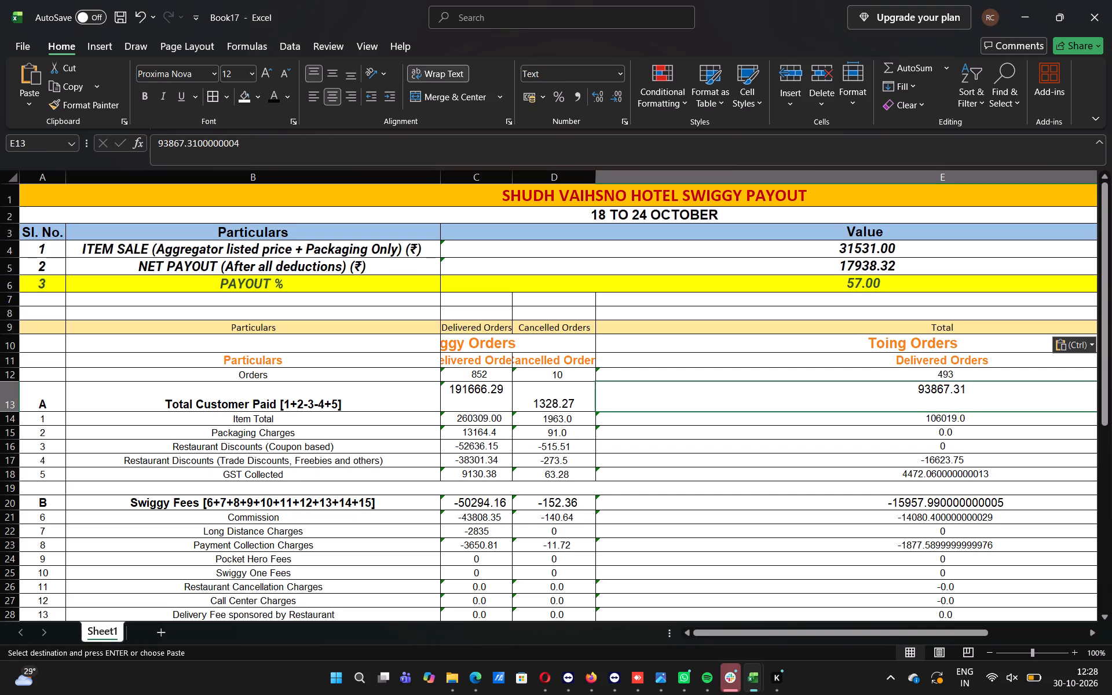
click(582, 200)
key(BackSpace)
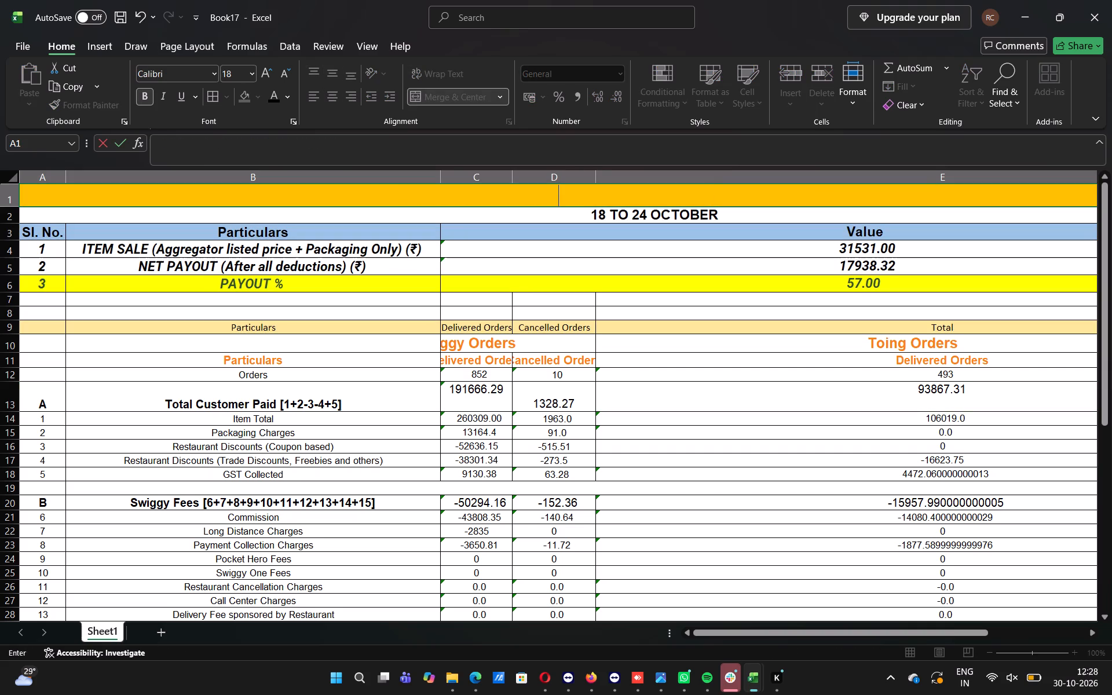
text(KOLKATA 99)
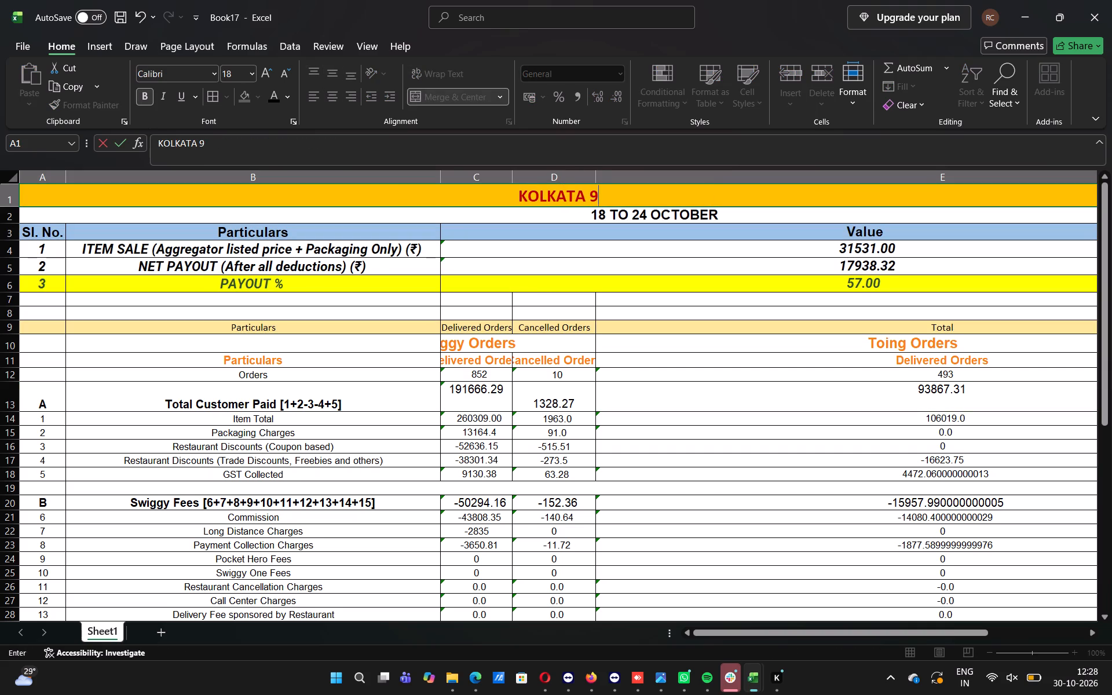
key(space)
text(SWIGGY PAYOUT)
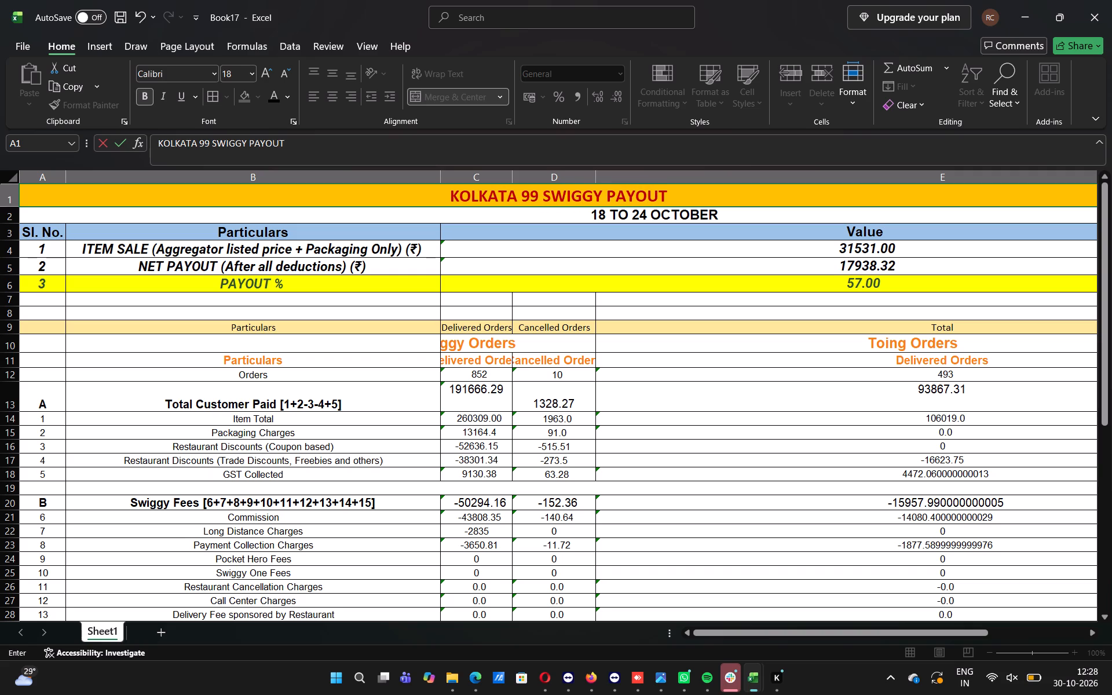
click(741, 367)
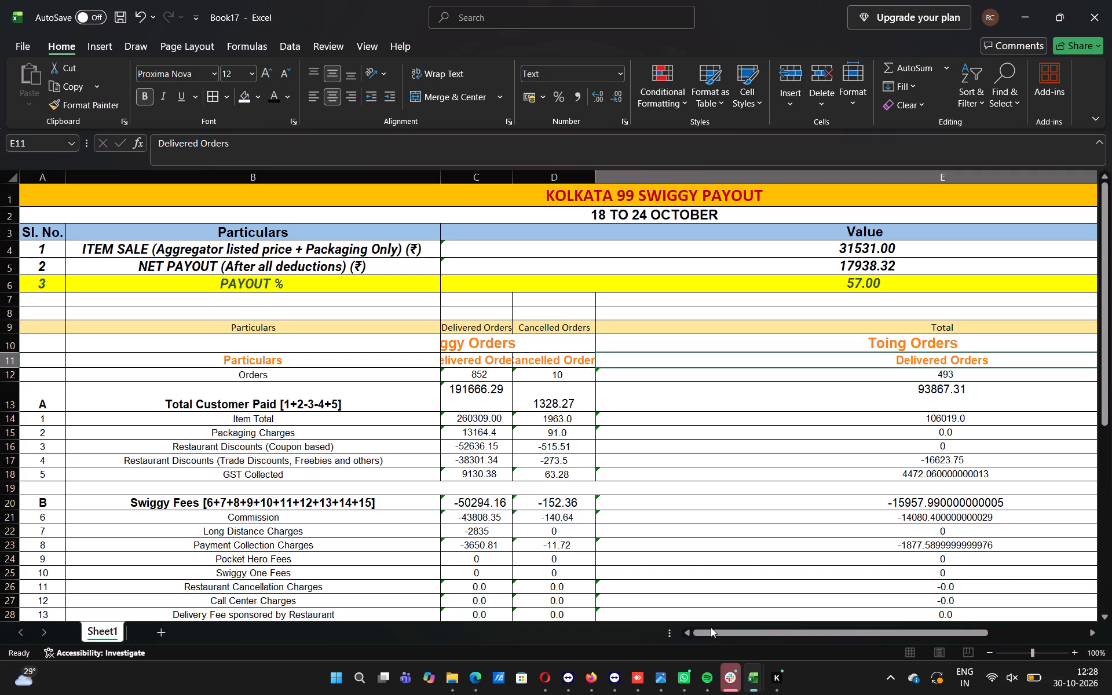
Narrow column E, the Toing Delivered Orders column, to a width of about 48.
drag(715, 632, 815, 650)
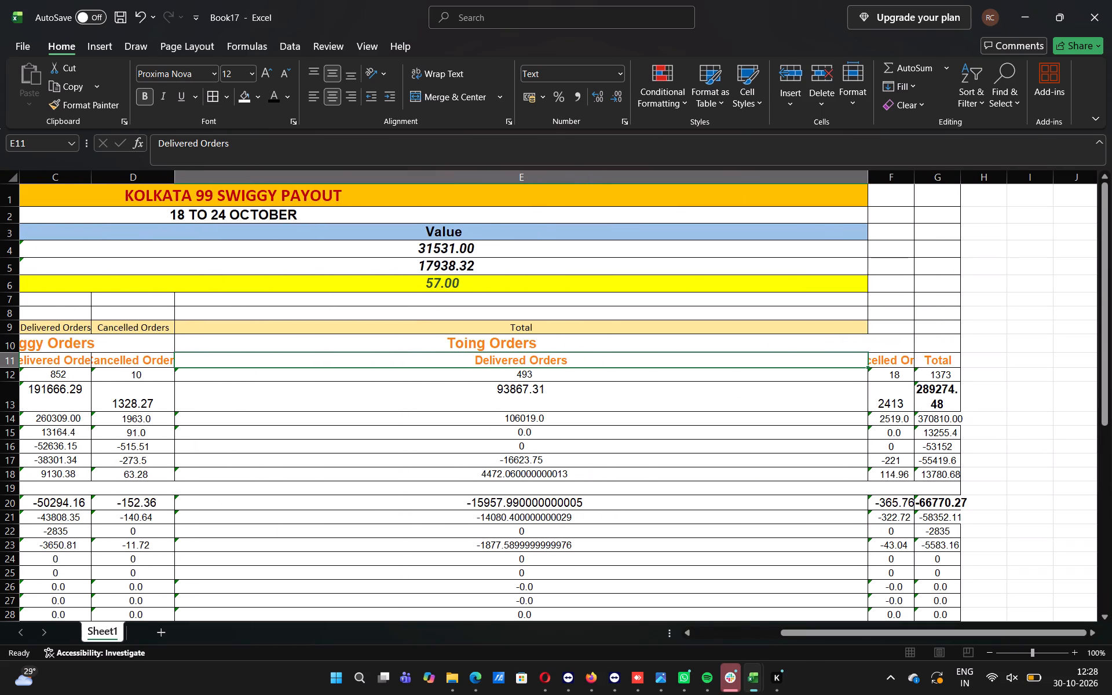
drag(867, 171, 659, 206)
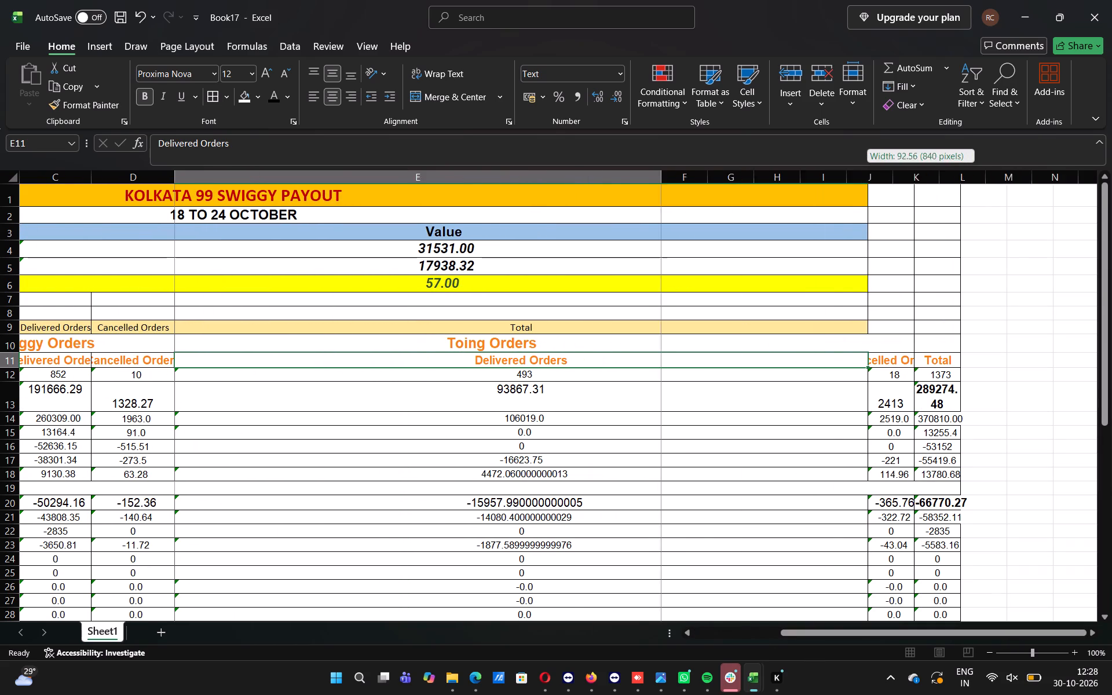
drag(659, 206, 628, 217)
drag(628, 178, 559, 196)
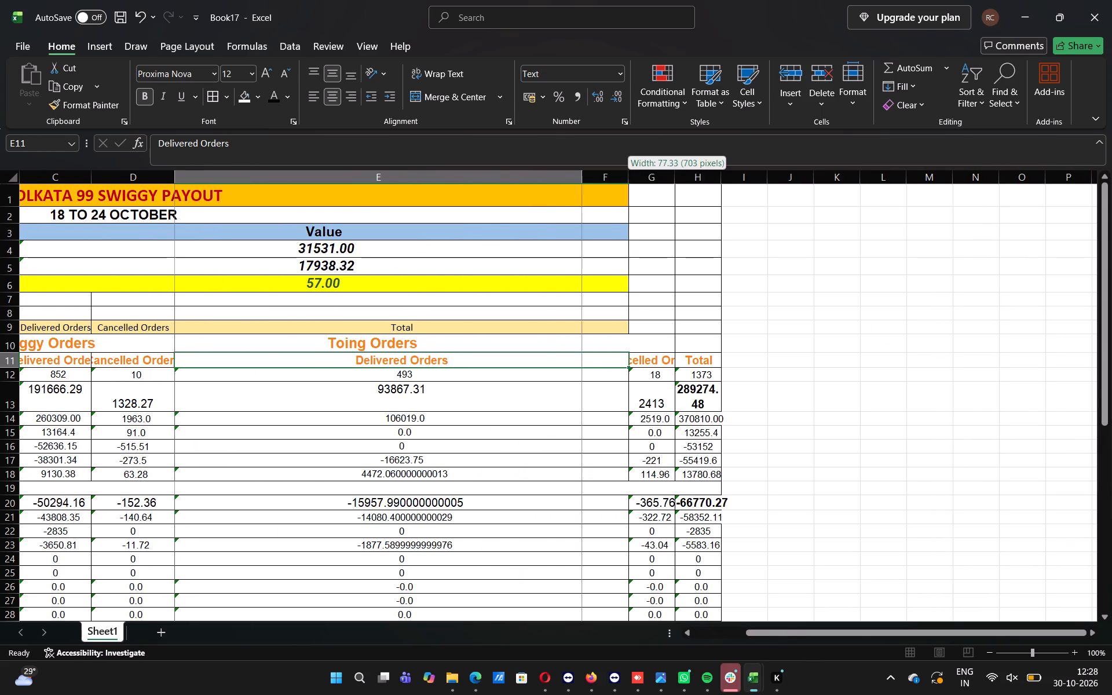
drag(559, 196, 478, 203)
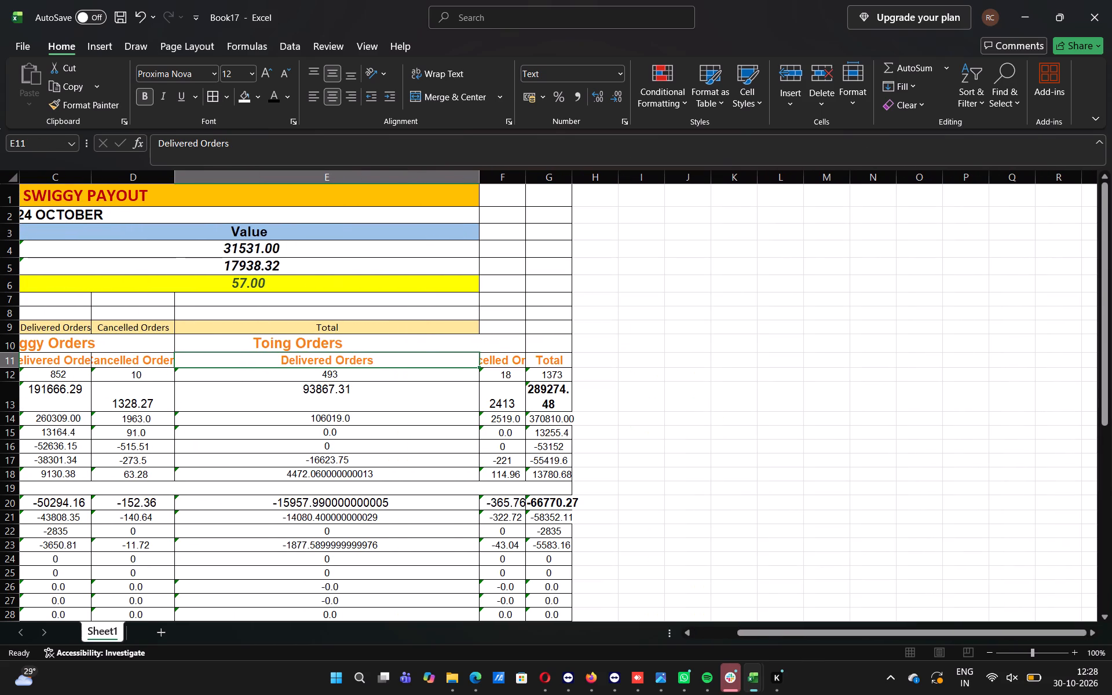
drag(478, 175, 430, 185)
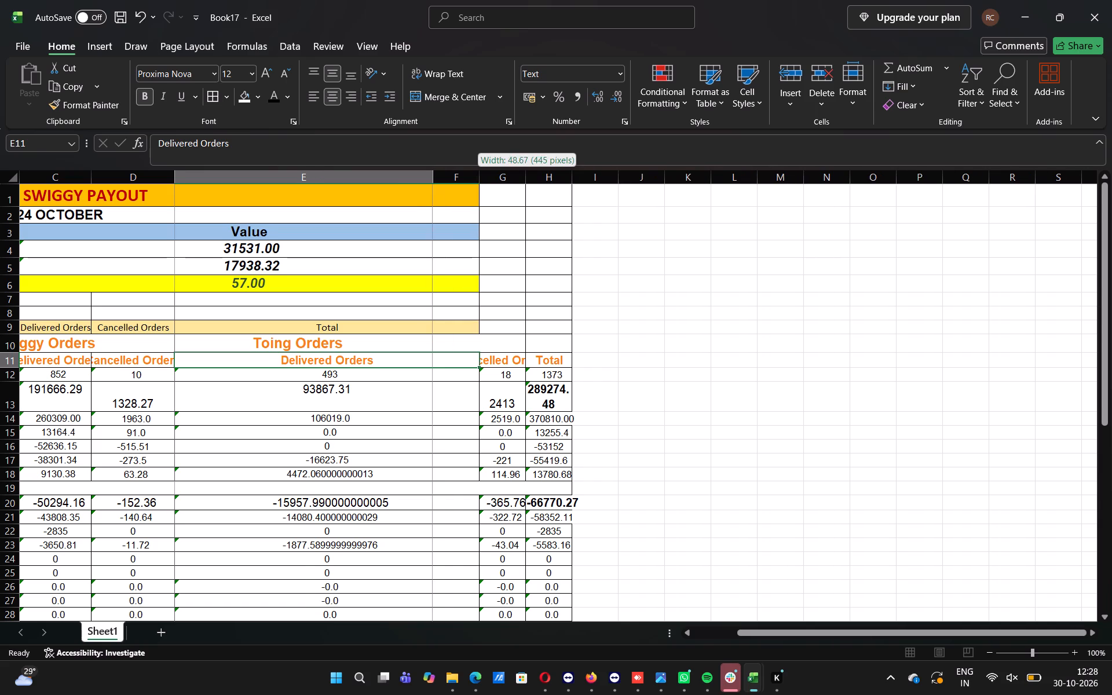
drag(430, 185, 430, 185)
Widen columns F and G so the Toing Cancelled Orders and Total headings and amounts fit.
drag(476, 176, 518, 191)
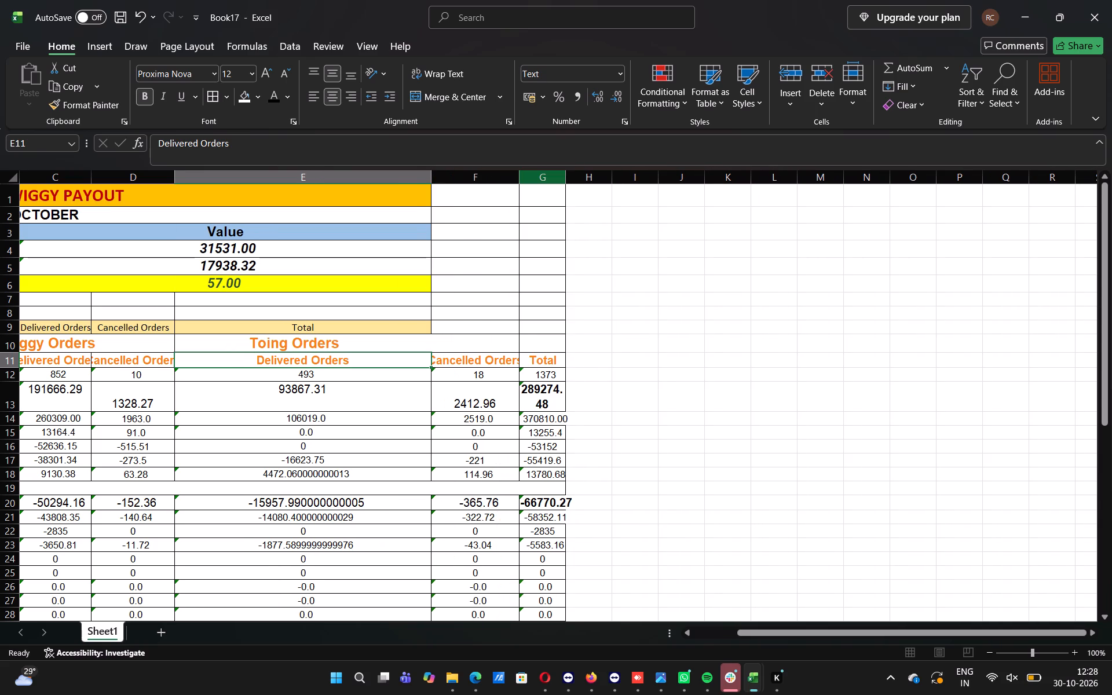
drag(566, 177, 614, 188)
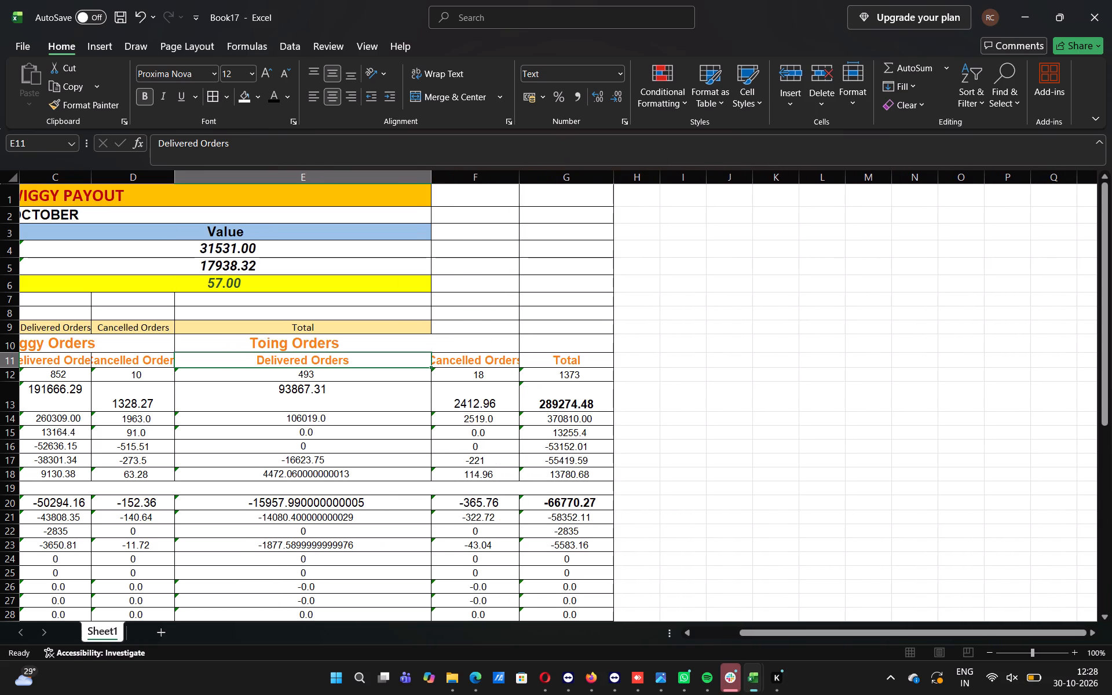
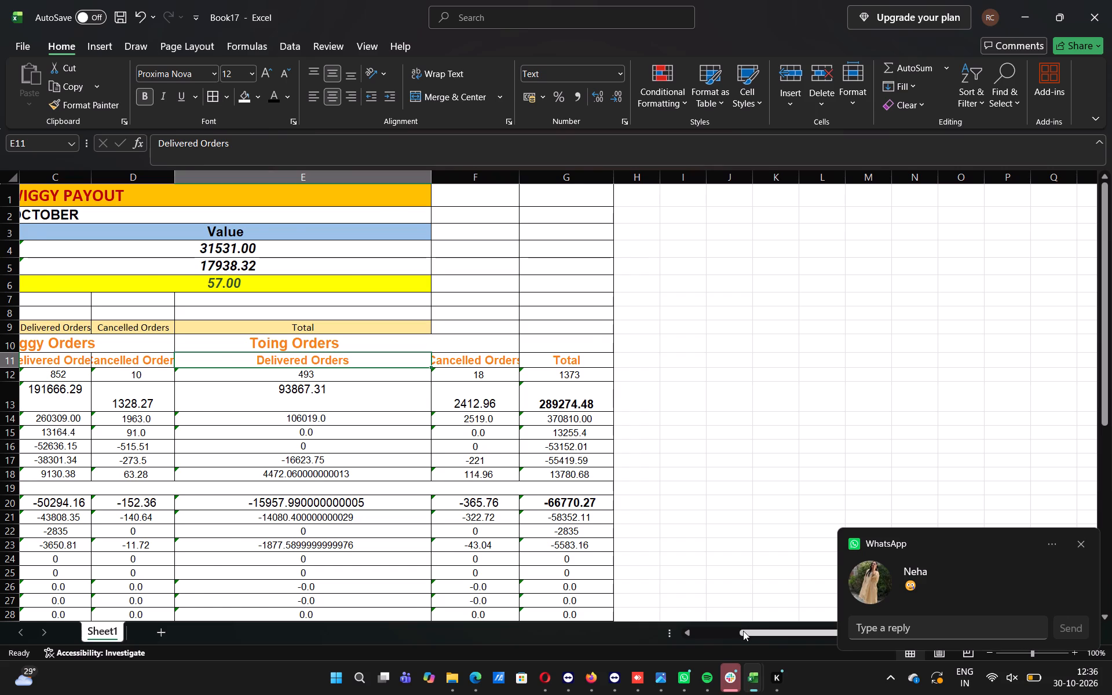
Check the Item Total row of the annexure and open the ITEM SALE value in the header block for editing.
drag(743, 631, 646, 627)
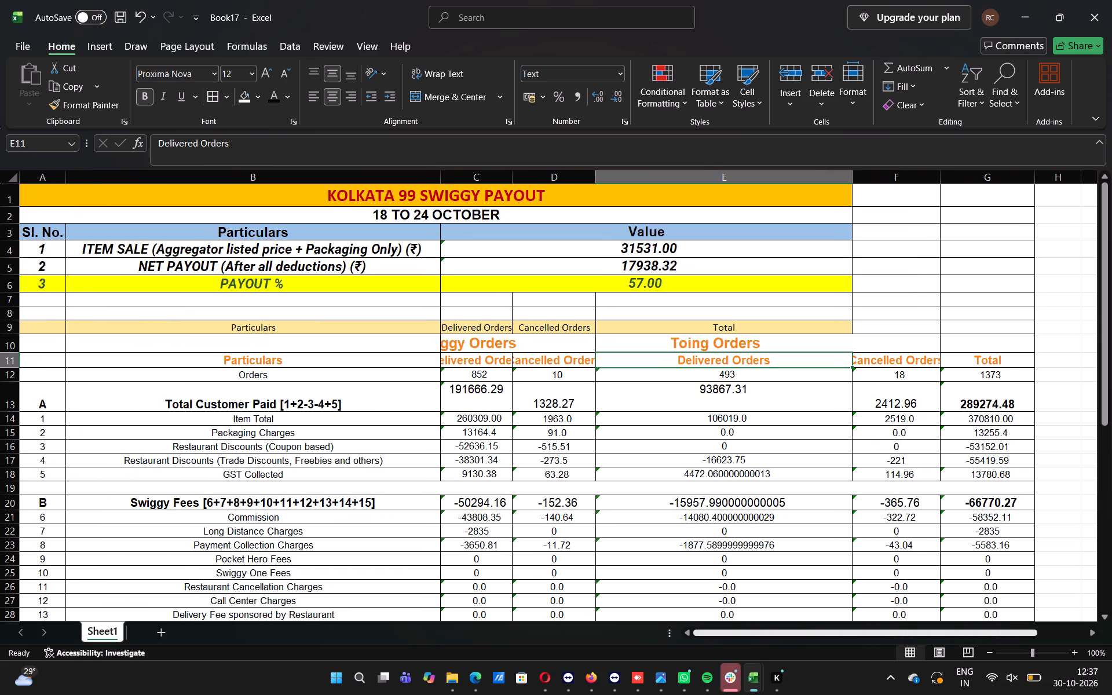
click(7, 420)
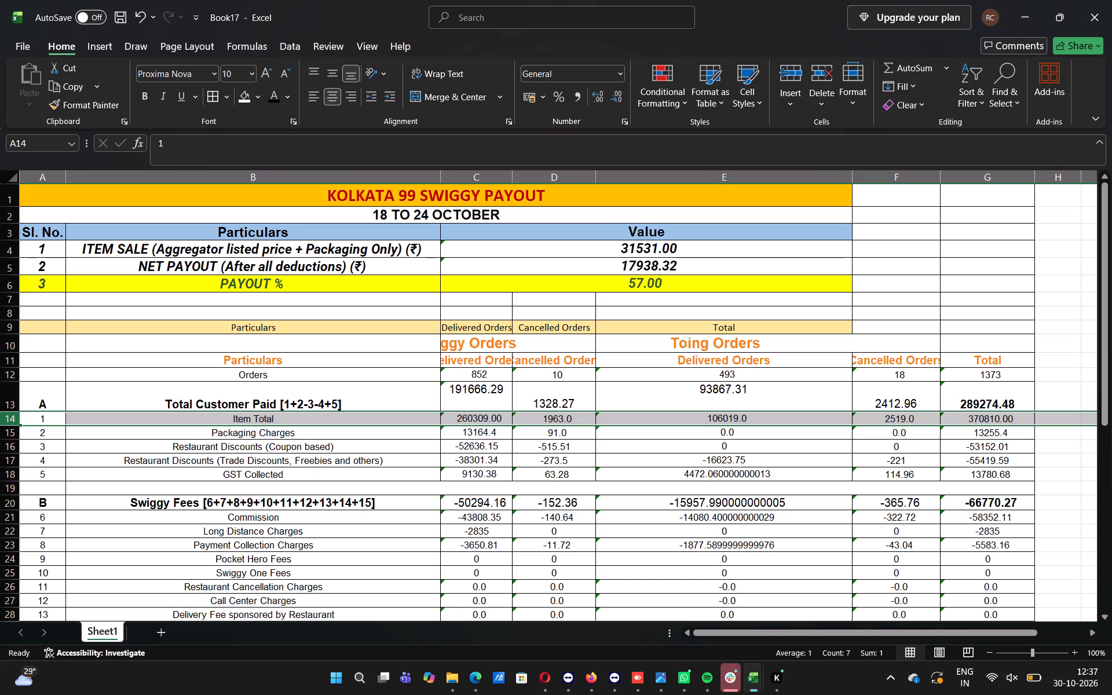
click(649, 250)
click(649, 250)
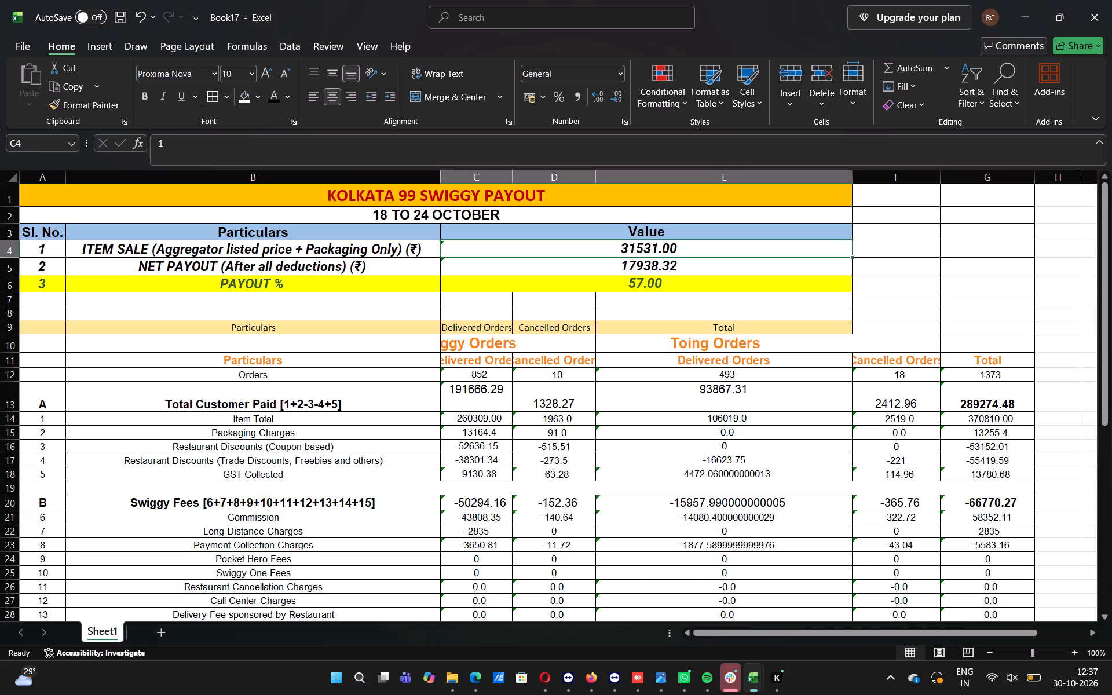
Set the ITEM SALE value in row 4 to 384065.4.
key(BackSpace)
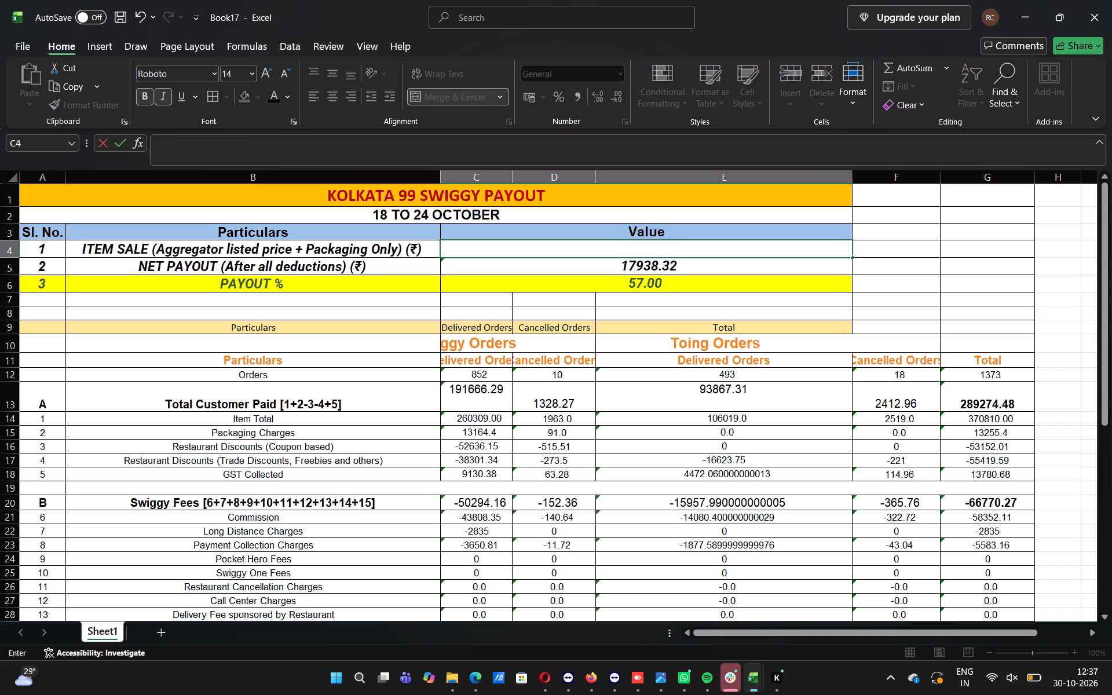
key(3)
key(8)
text(40)
key(6)
key(5)
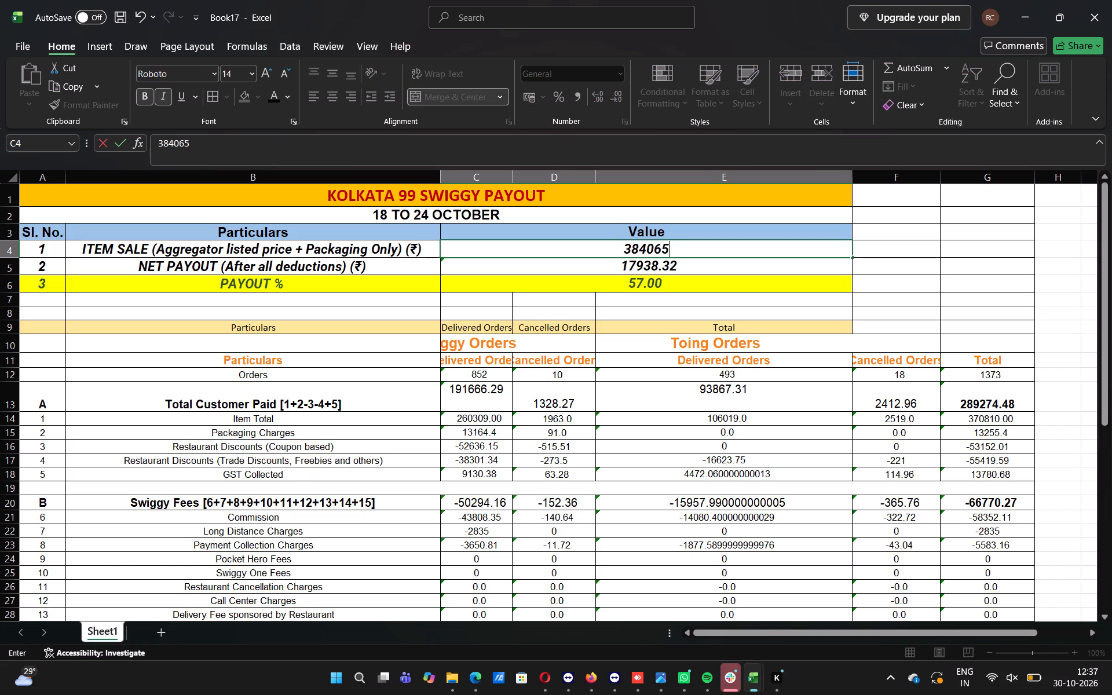
text(.4)
Clear the old NET PAYOUT value in C5.
click(671, 271)
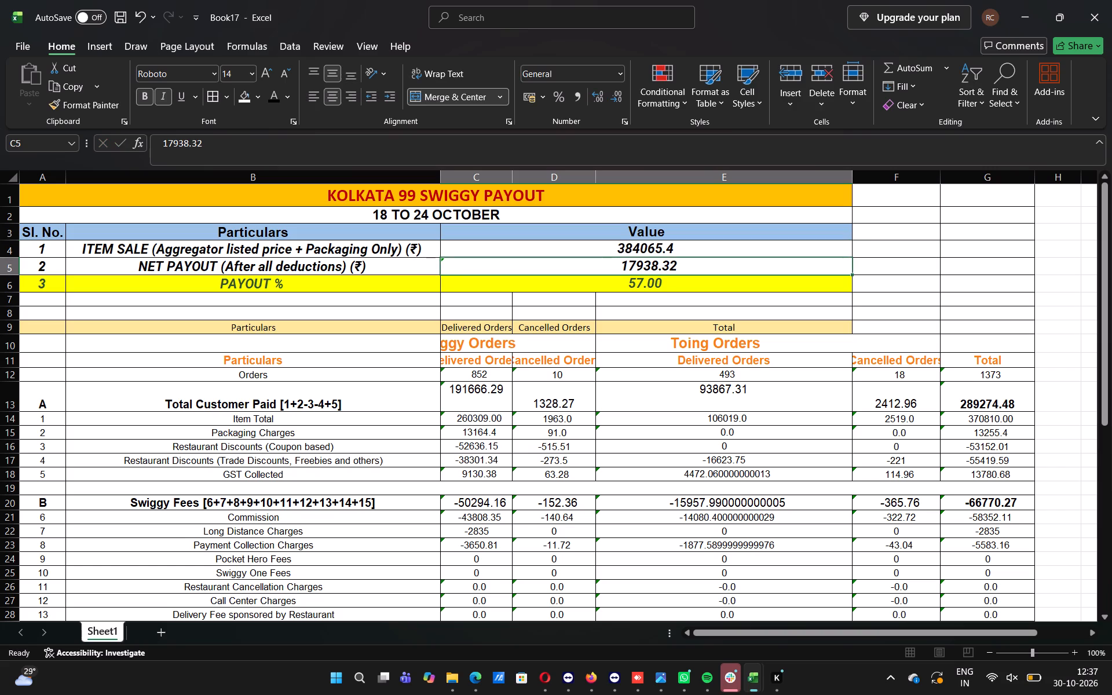
key(BackSpace)
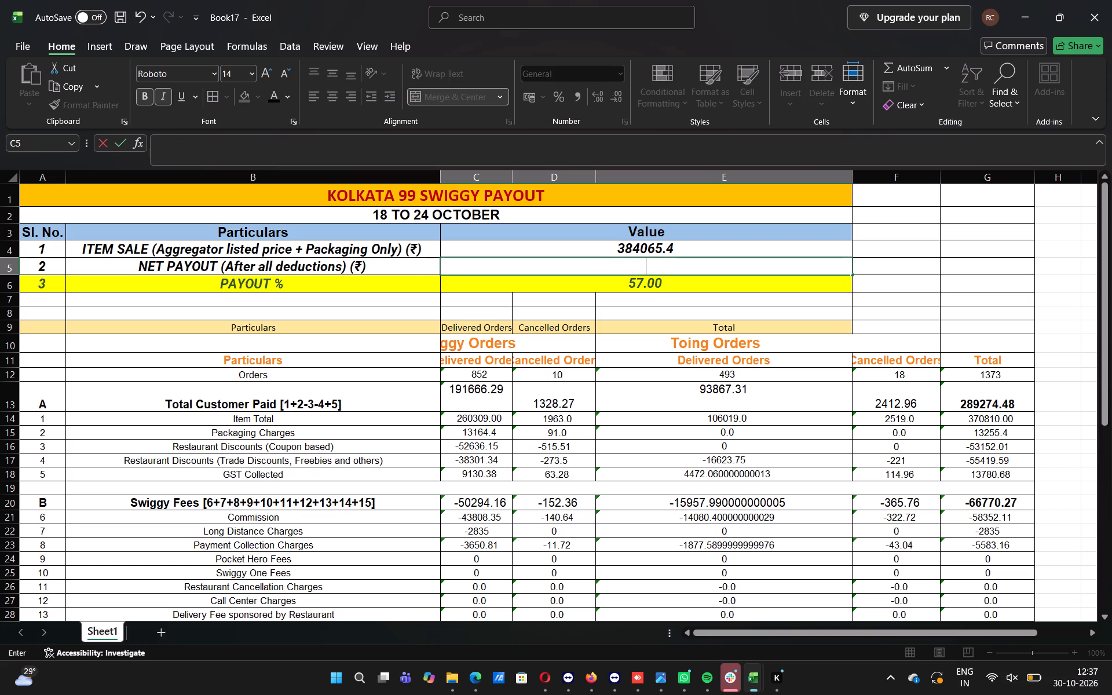
Fill the Net Payout [A+B+C+D+E+F] row, row 51, with light green.
drag(1103, 338, 1111, 507)
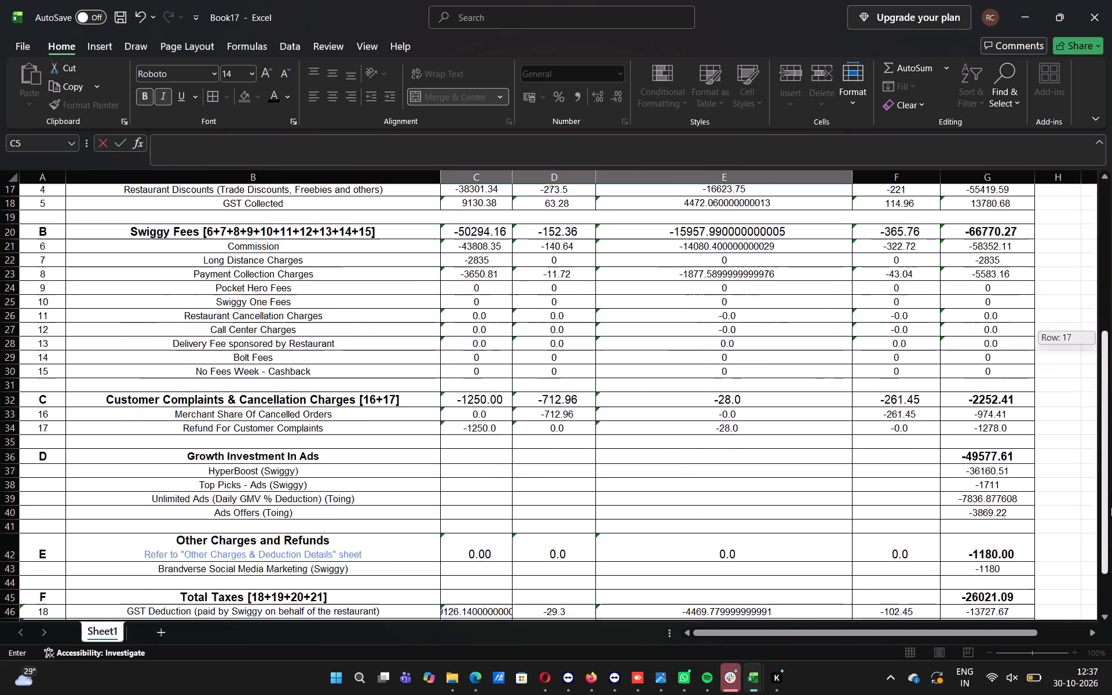
drag(1111, 507, 1102, 601)
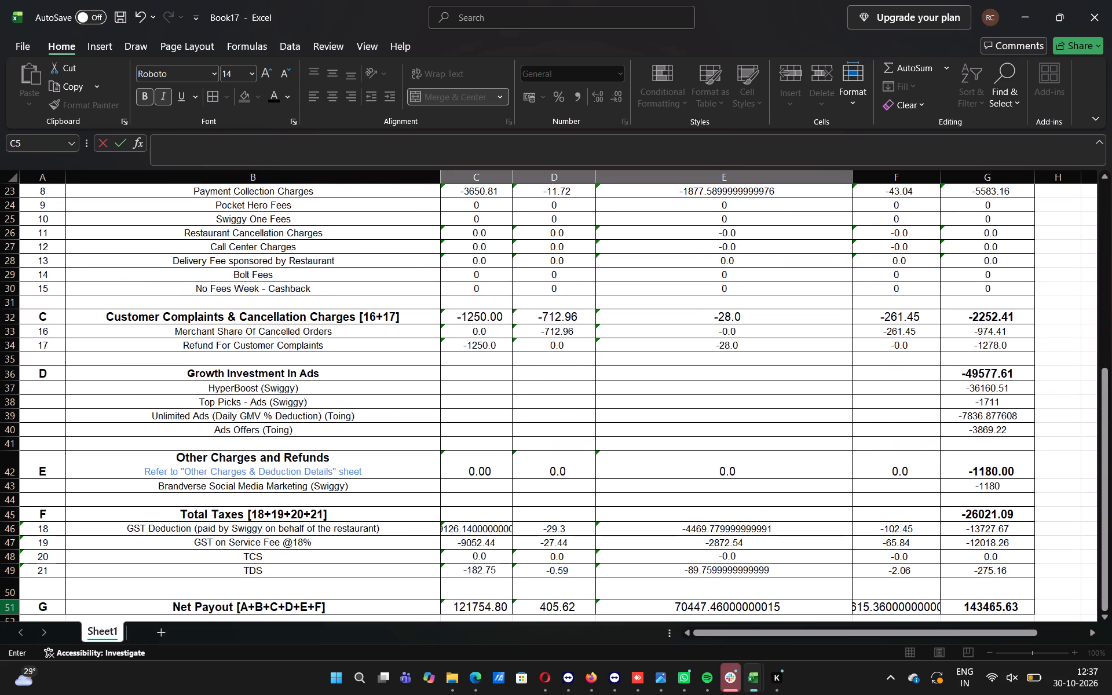
click(10, 610)
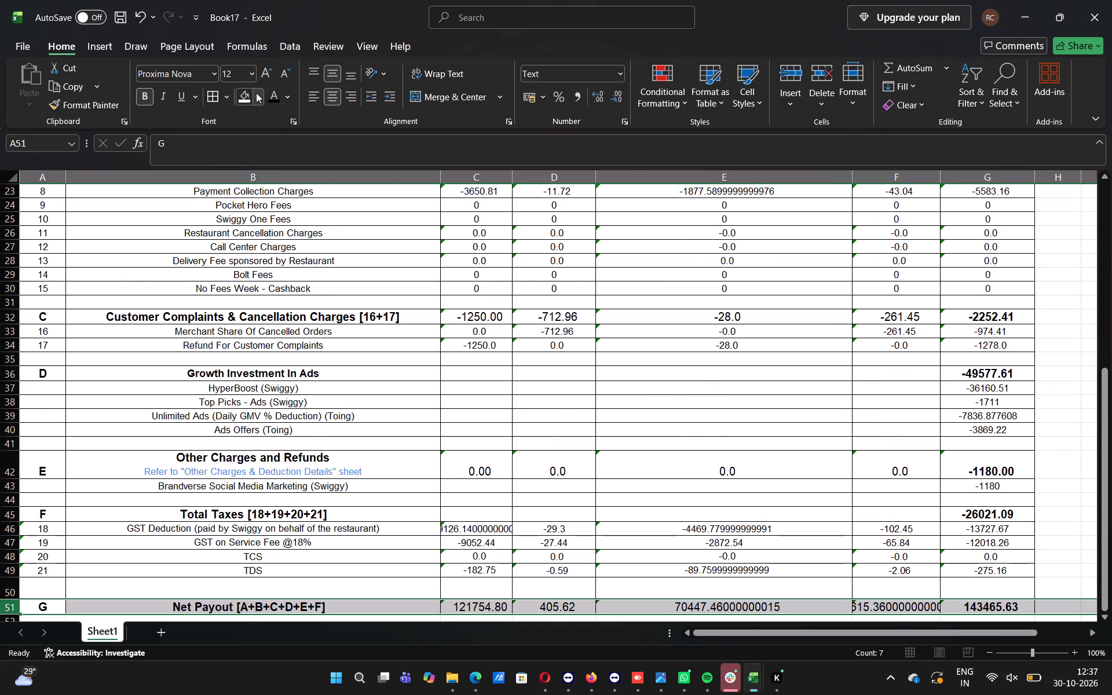
click(256, 93)
click(426, 193)
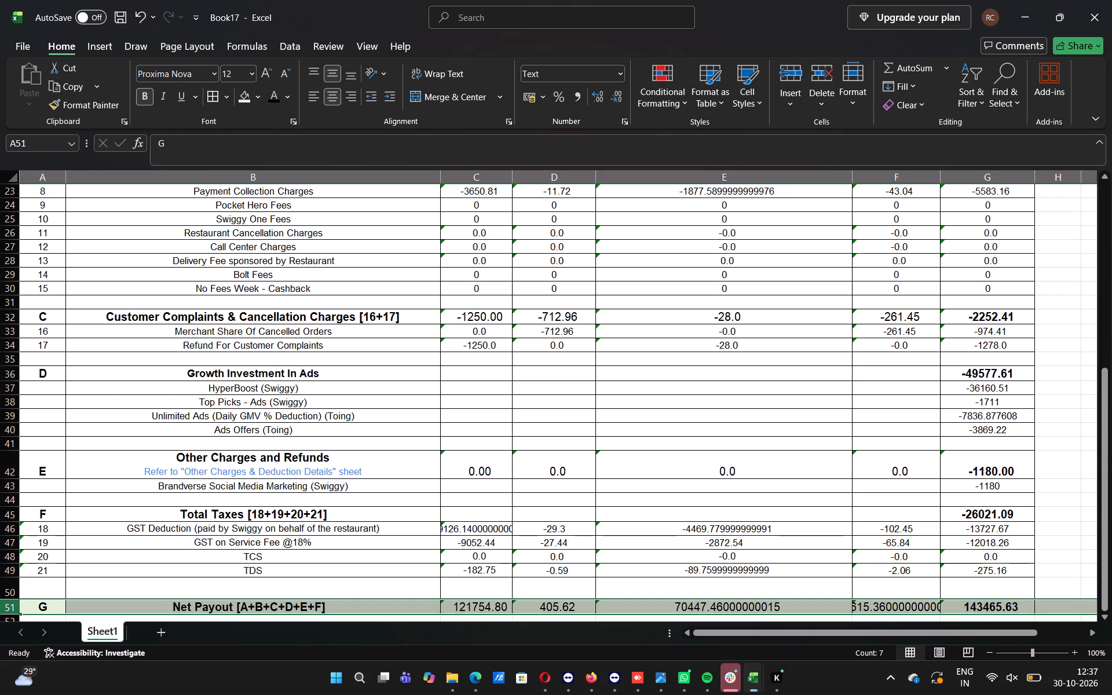
Copy the total Net Payout from G51 and paste it into the NET PAYOUT value cell C5.
click(965, 608)
key(ctrl+c)
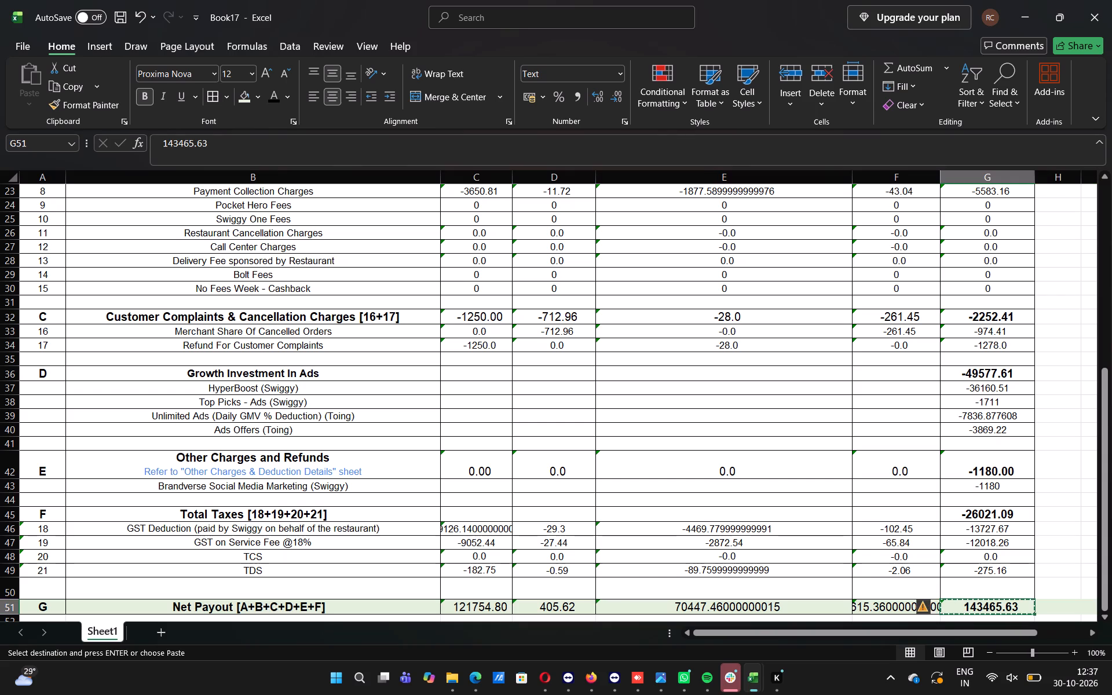
drag(1102, 554, 1111, 336)
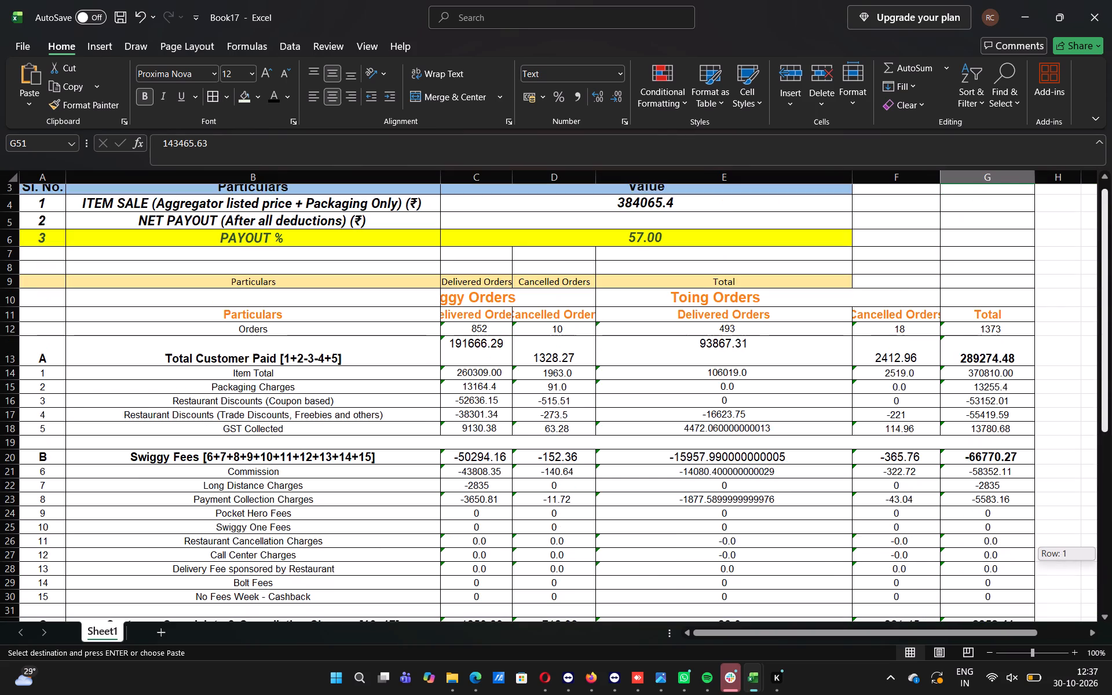
drag(1111, 336, 1111, 298)
click(638, 266)
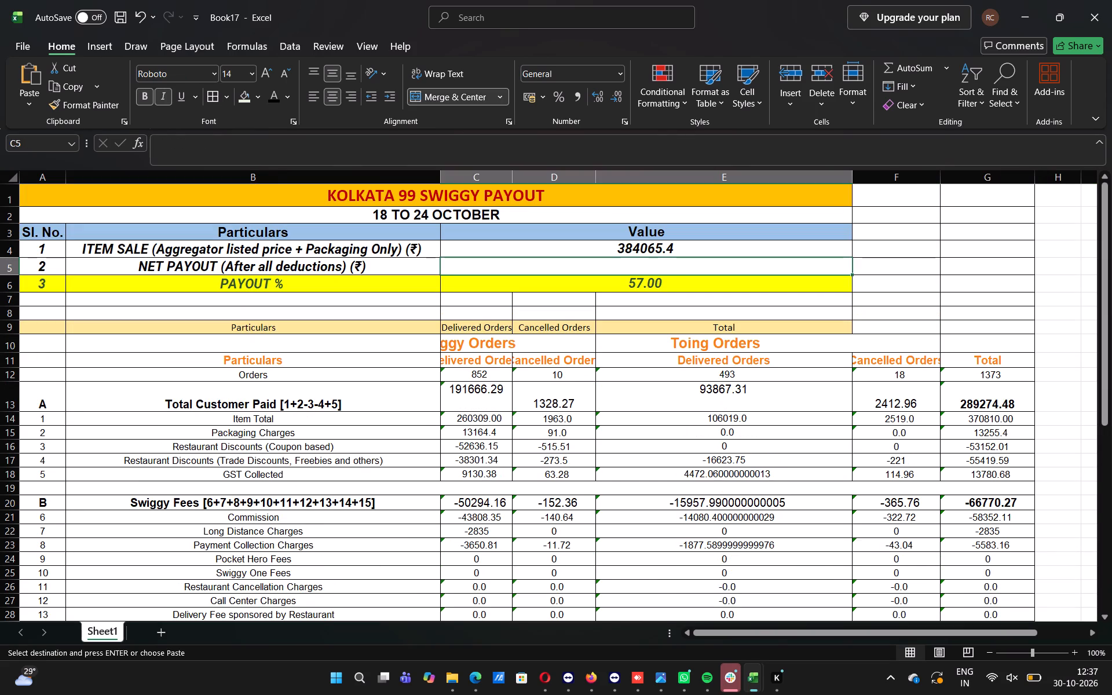
key(ctrl+v)
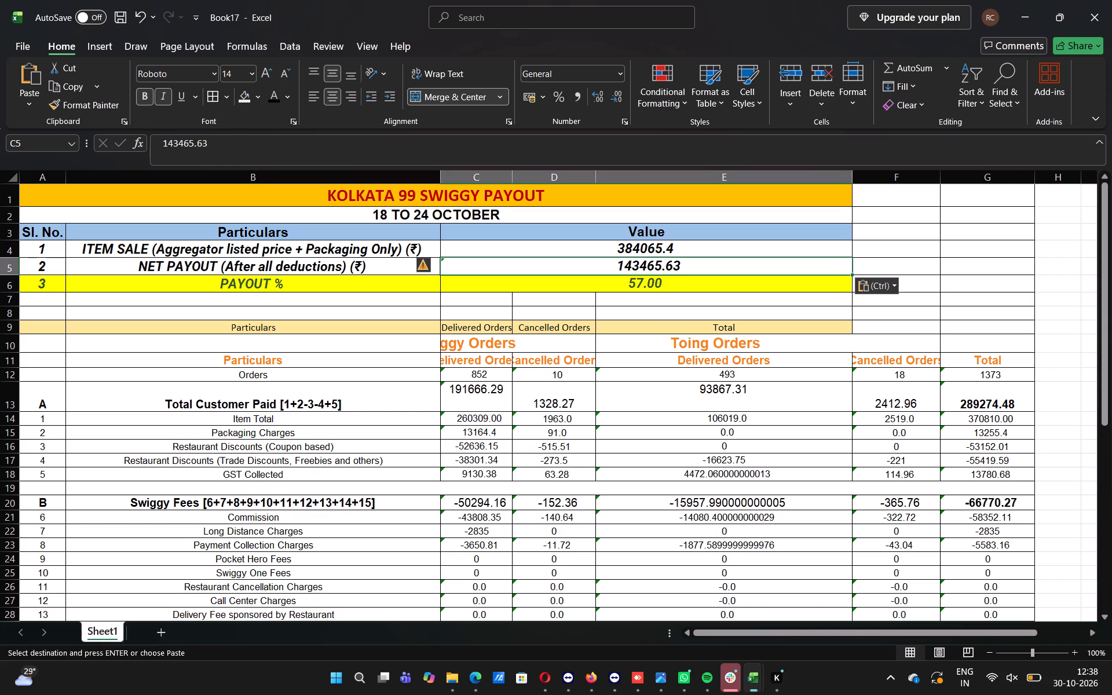
Set the PAYOUT % value in row 6 to 38.
click(640, 289)
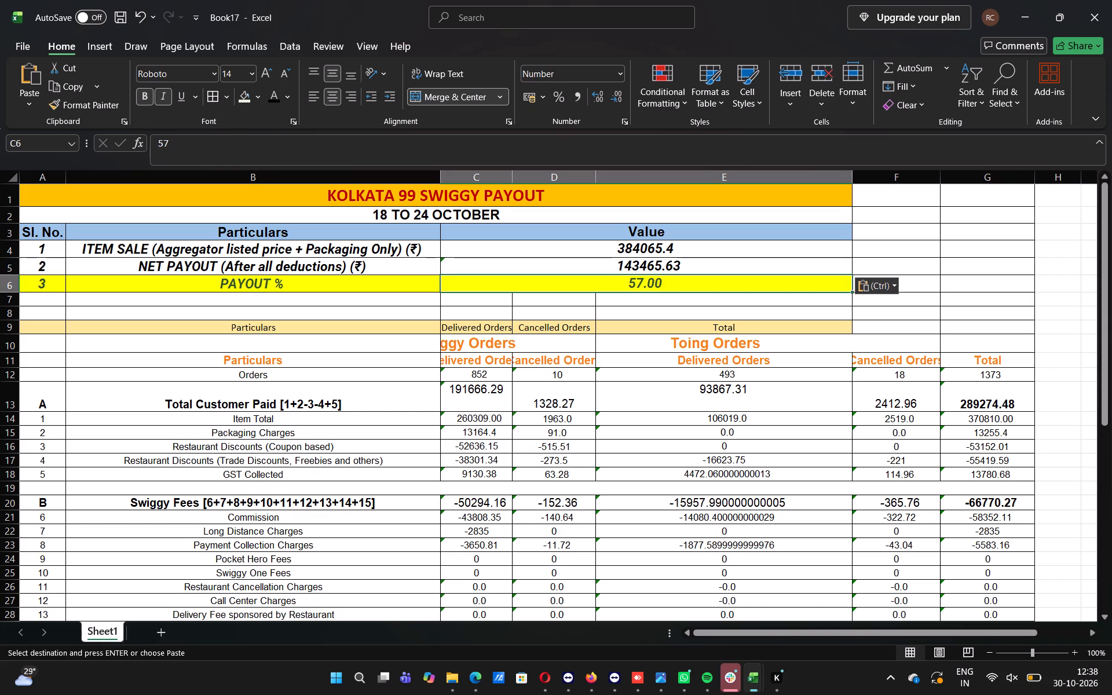
key(BackSpace)
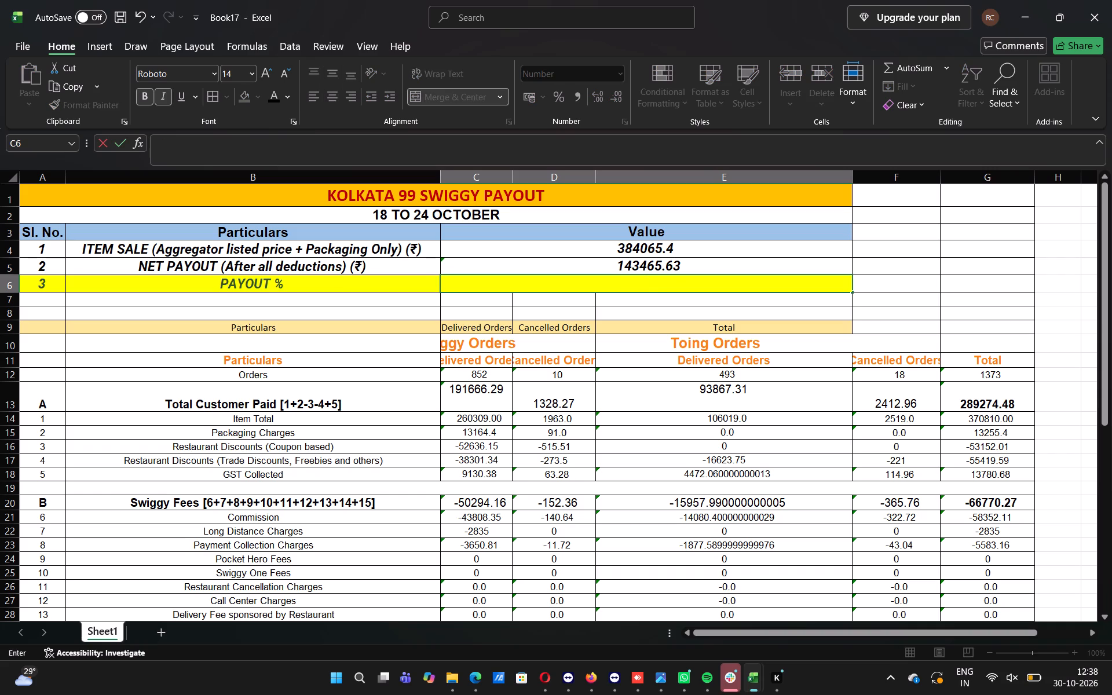
text(38)
click(877, 292)
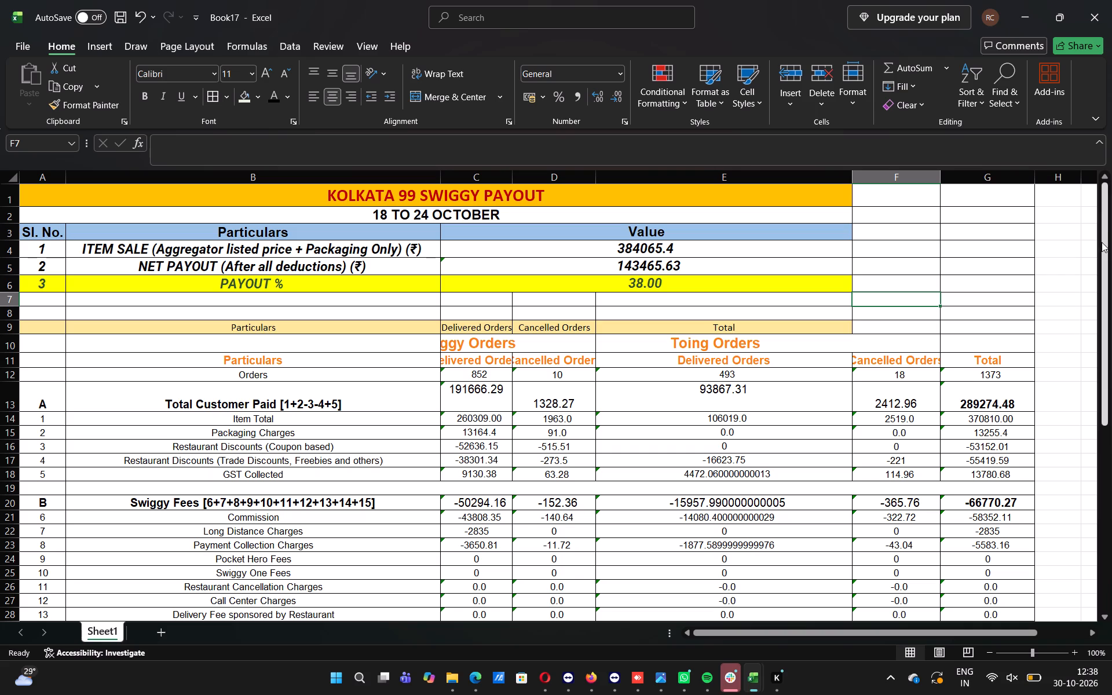
Copy the adjustments block, rows 10 to 17, from the invoice annexure's Growth Investments sheet and paste it into Book17 at A53.
drag(1102, 242, 1104, 544)
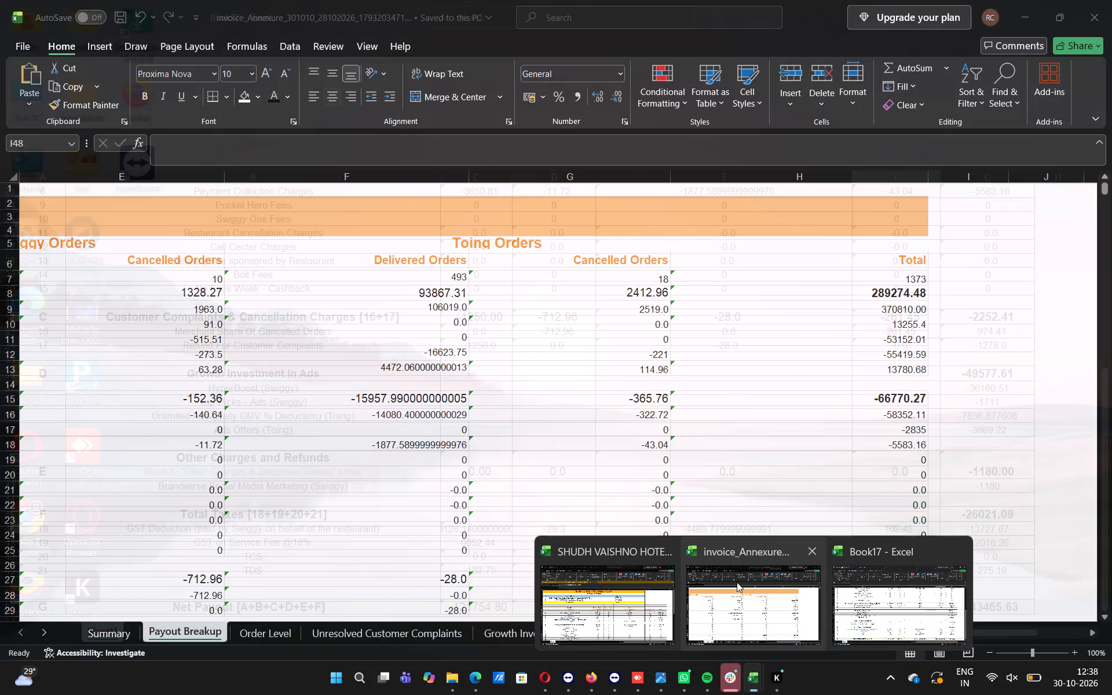
click(737, 582)
click(539, 631)
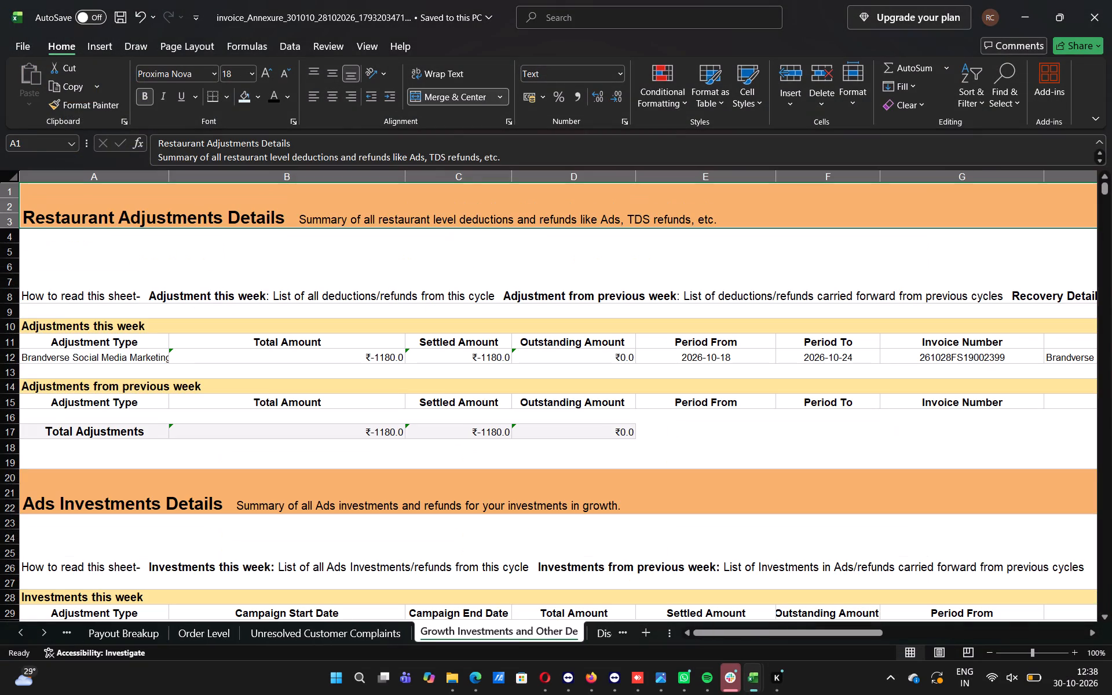
click(32, 324)
drag(32, 324, 34, 361)
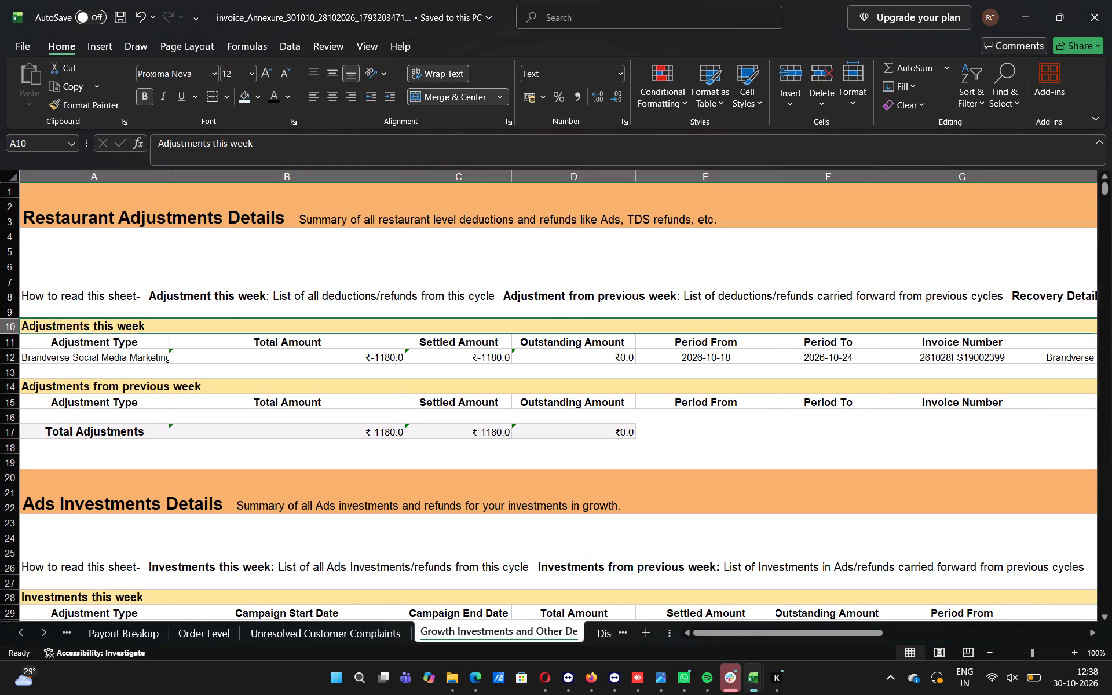
drag(34, 361, 42, 436)
key(ctrl+c)
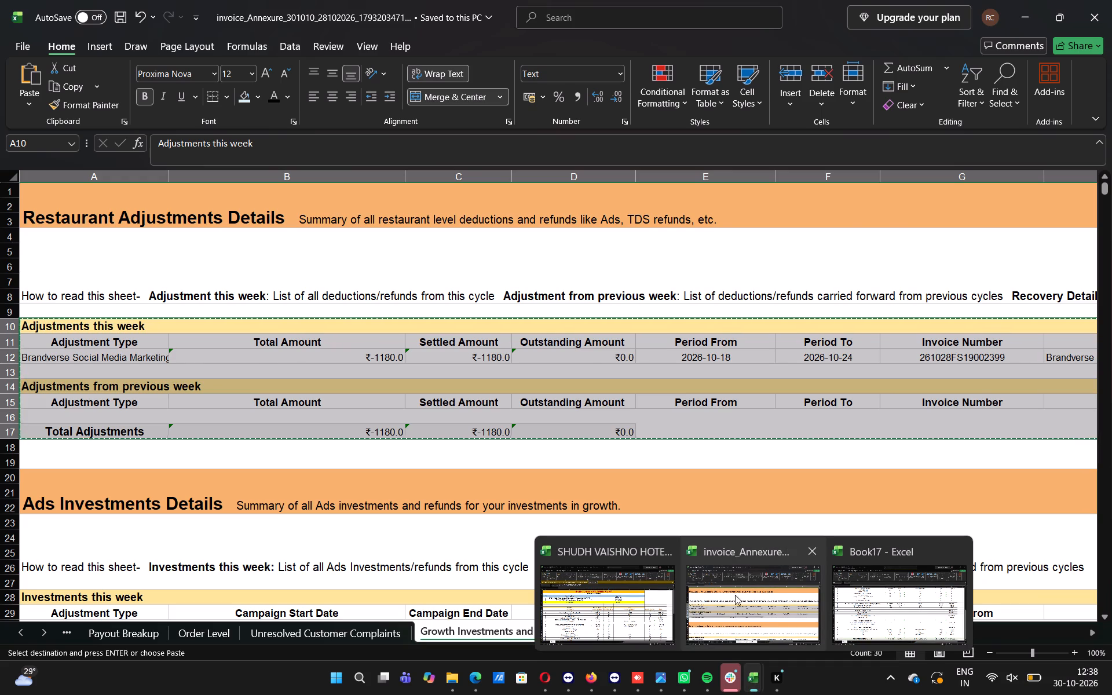
click(881, 595)
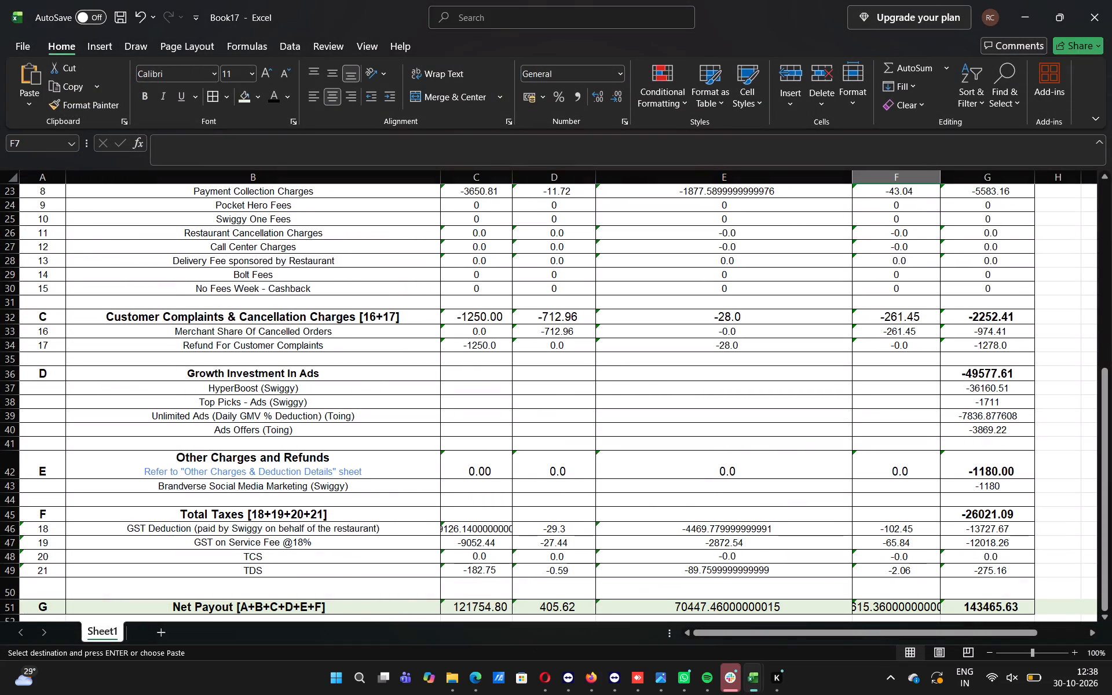
drag(1107, 618, 725, 474)
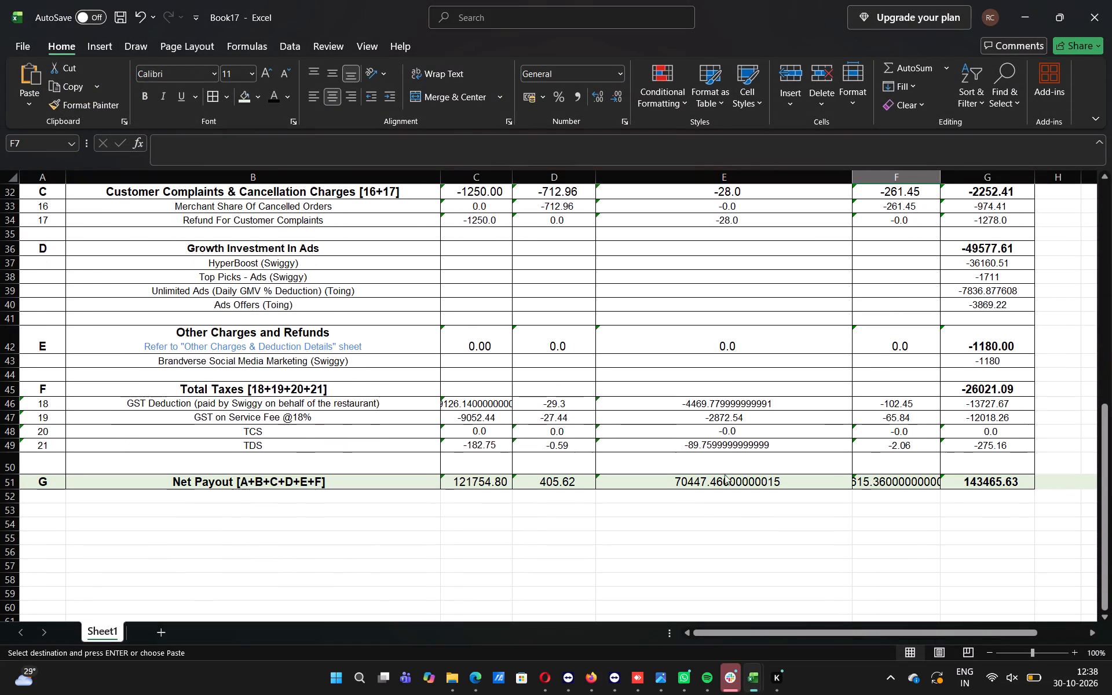
drag(725, 474, 567, 500)
click(42, 513)
key(ctrl+v)
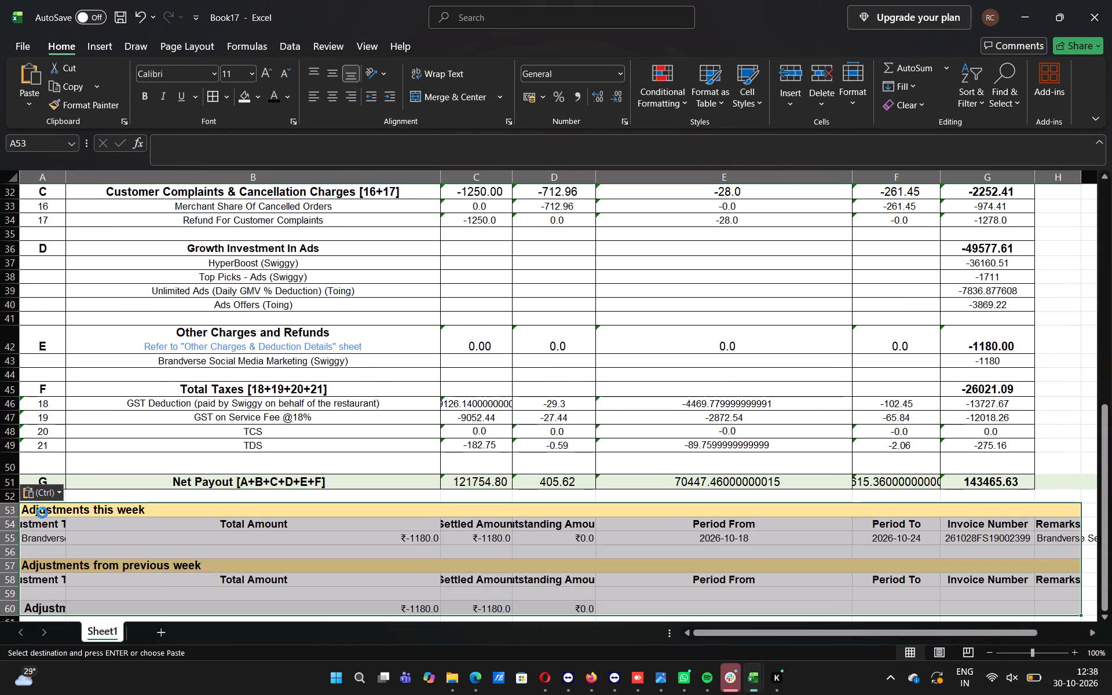
click(630, 344)
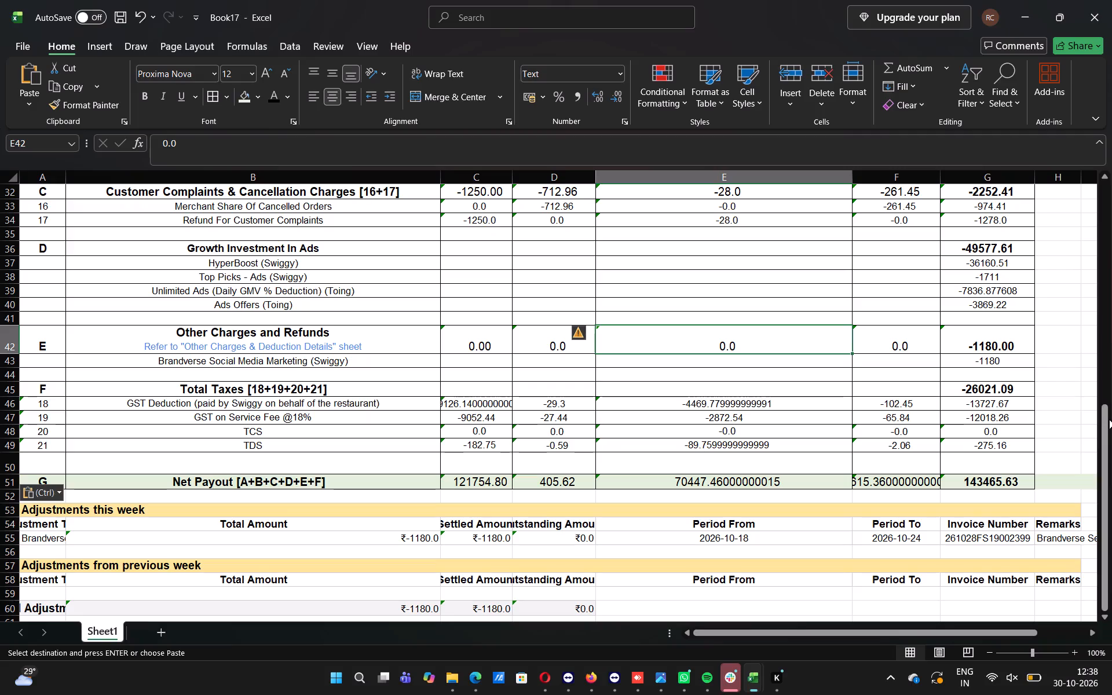
drag(1109, 425, 1111, 141)
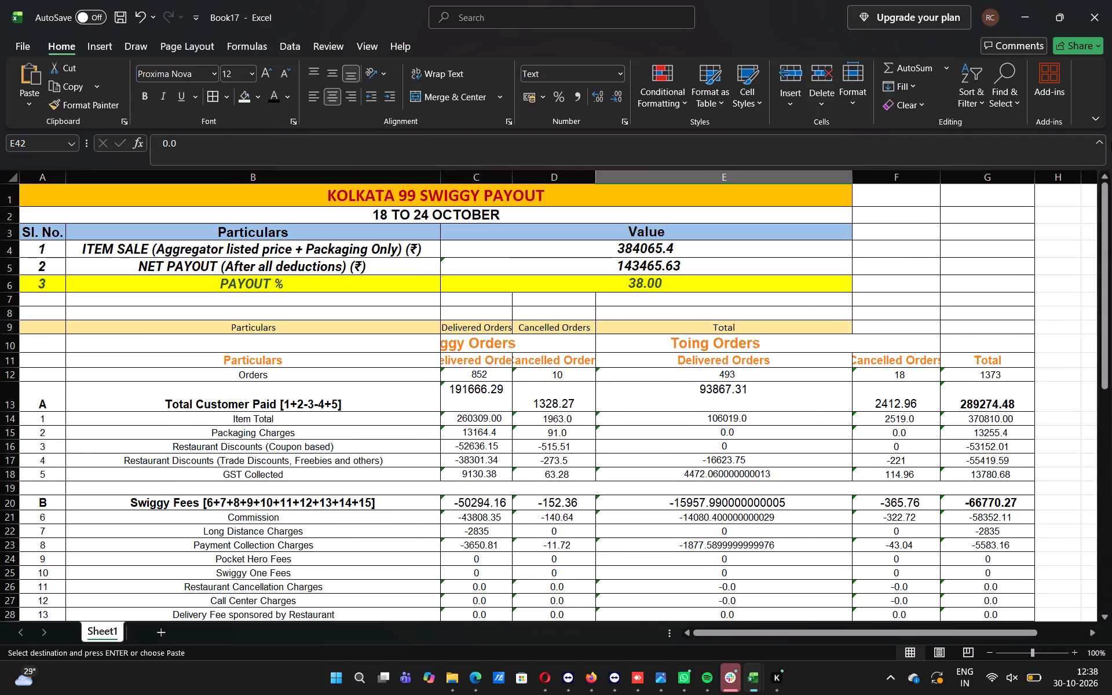
Save the workbook in Documents as KOLKATA 99 SWIGGY PAYOUT FOR 18 TO 25 OCT.
click(18, 47)
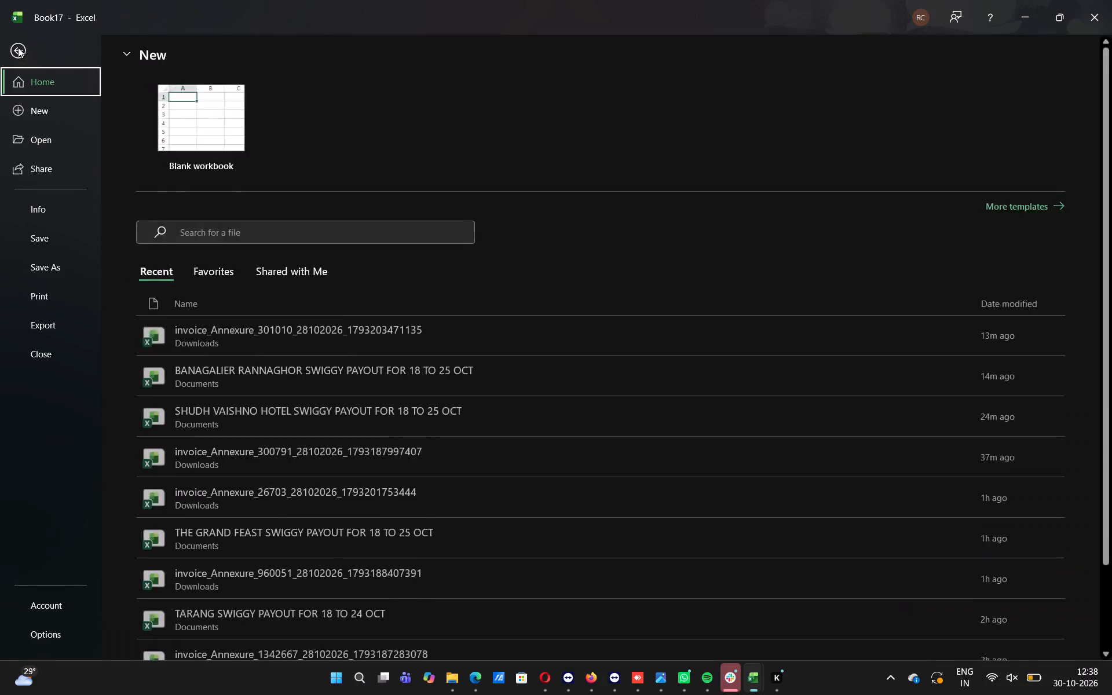
click(36, 272)
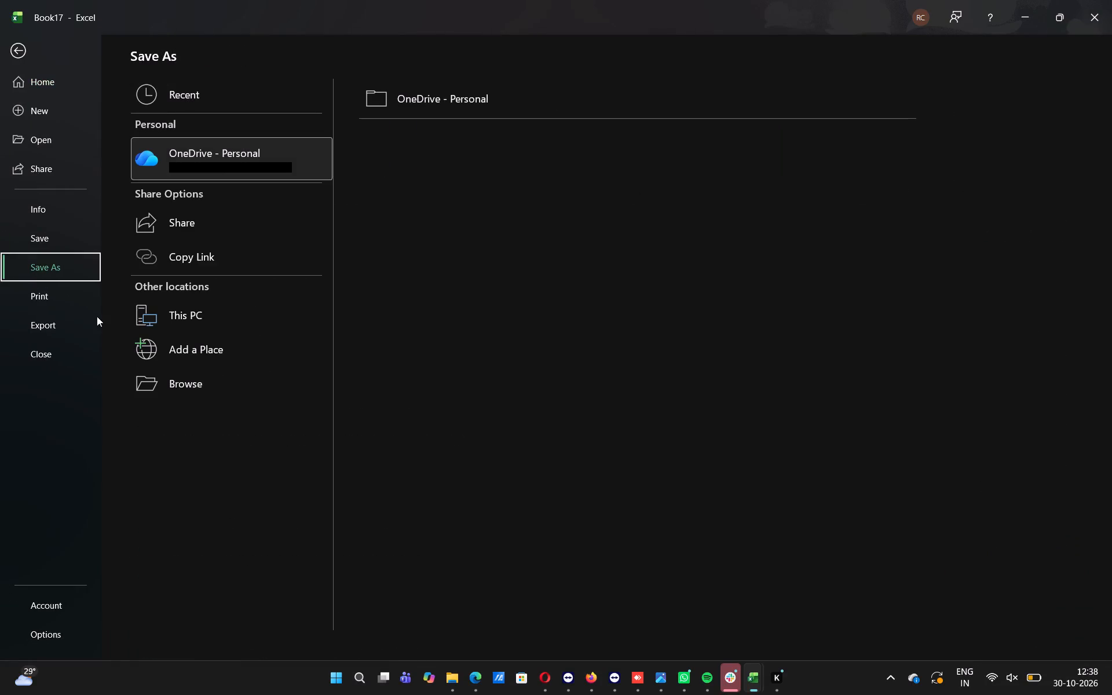
click(164, 379)
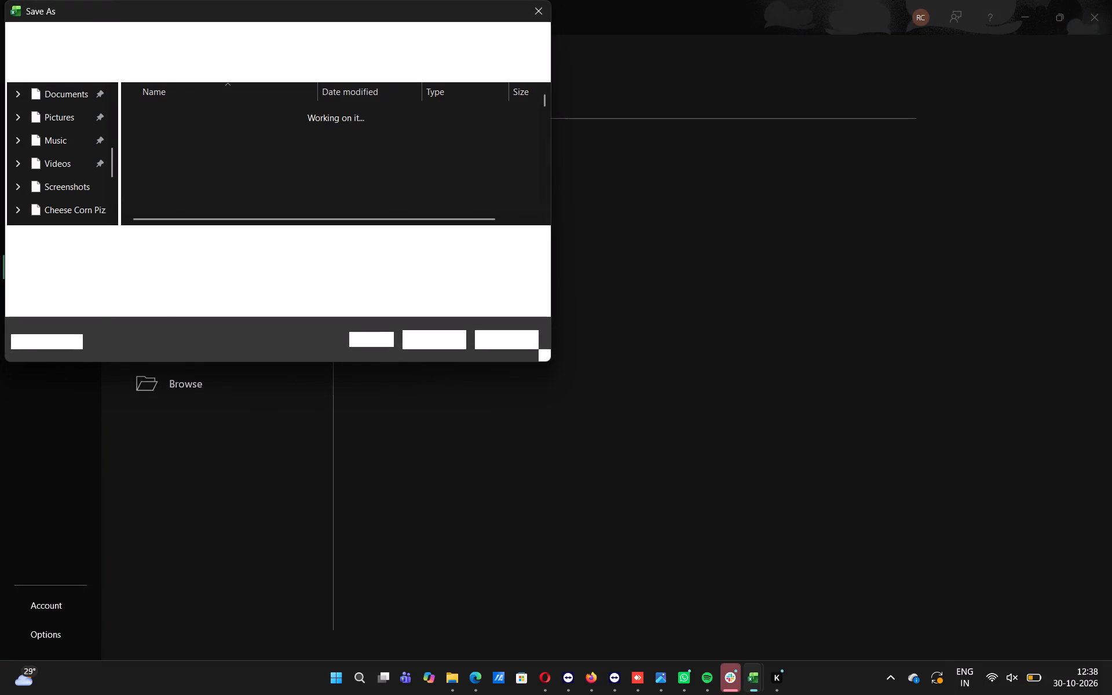
key(BackSpace)
text(KOLKATA 99 SWIGGY PAYOUT FOR 18 TO)
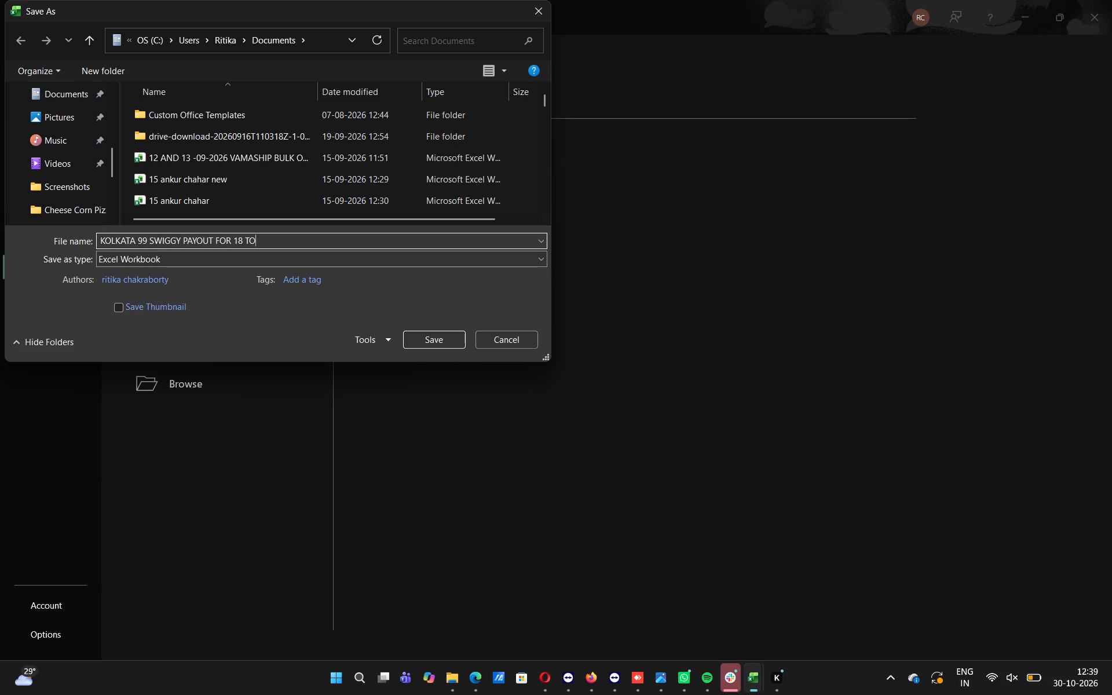
key(space)
text(25 OCT)
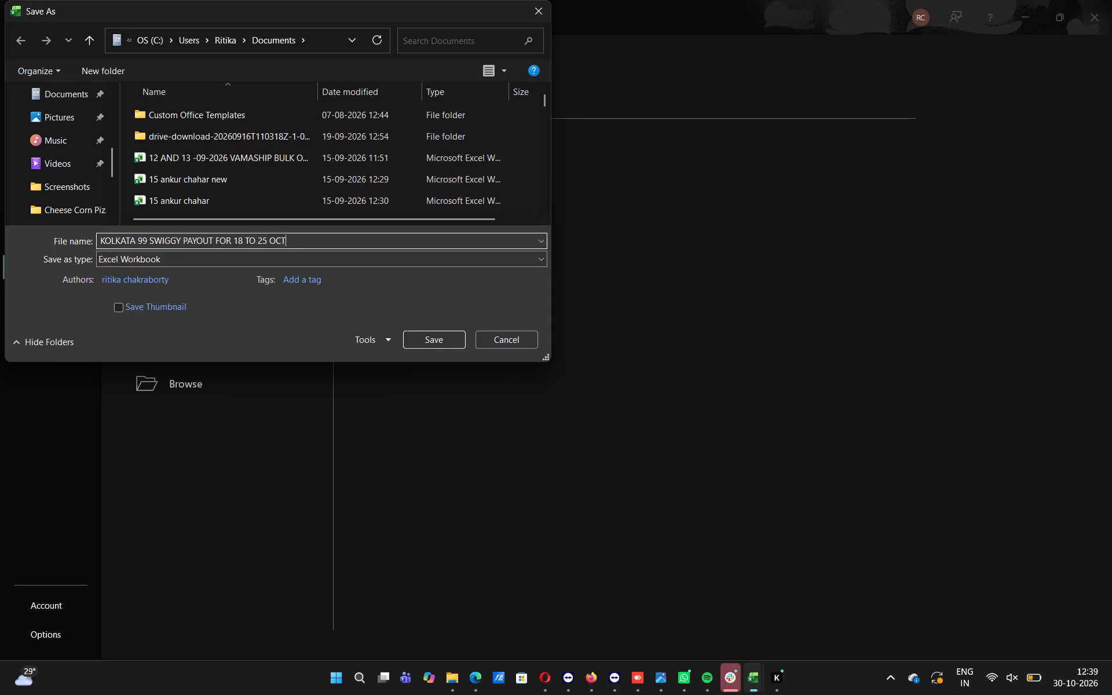
click(429, 340)
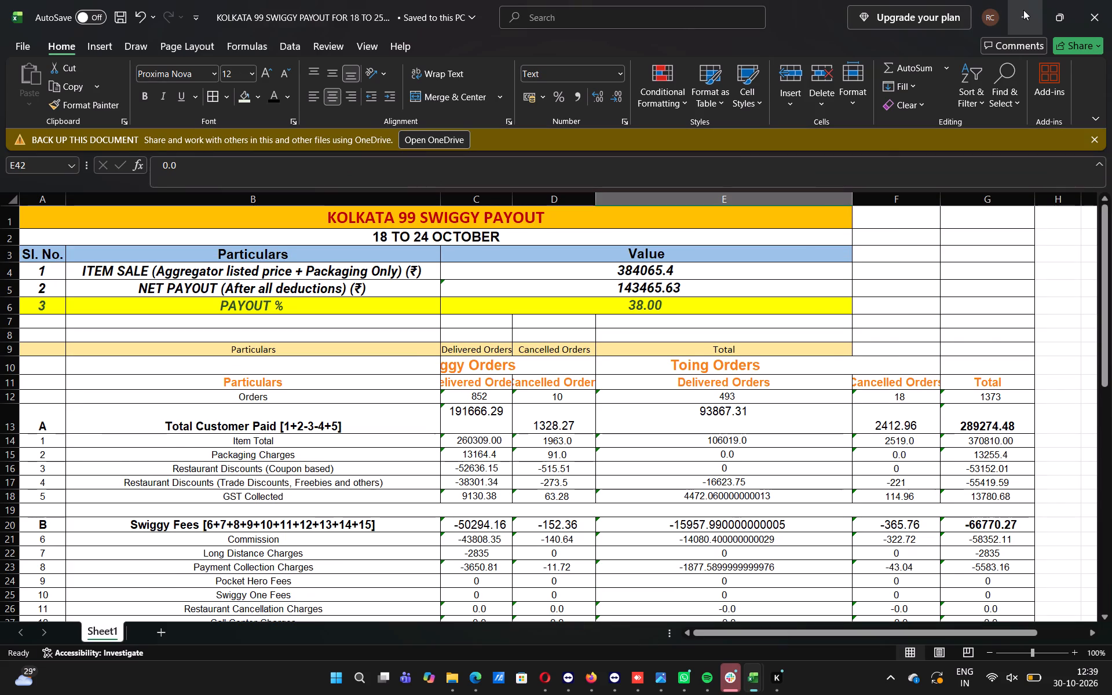
Share the saved KOLKATA 99 SWIGGY PAYOUT workbook from File Explorer's recent files through WhatsApp.
click(1023, 10)
click(1023, 10)
click(1023, 10)
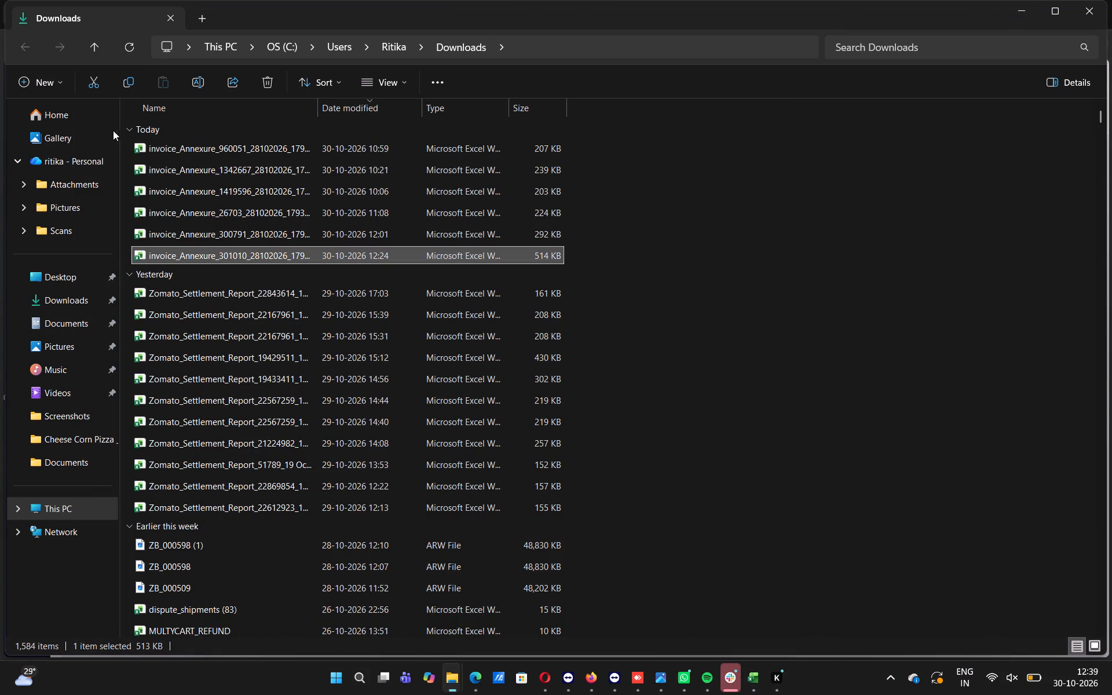
double_click(97, 115)
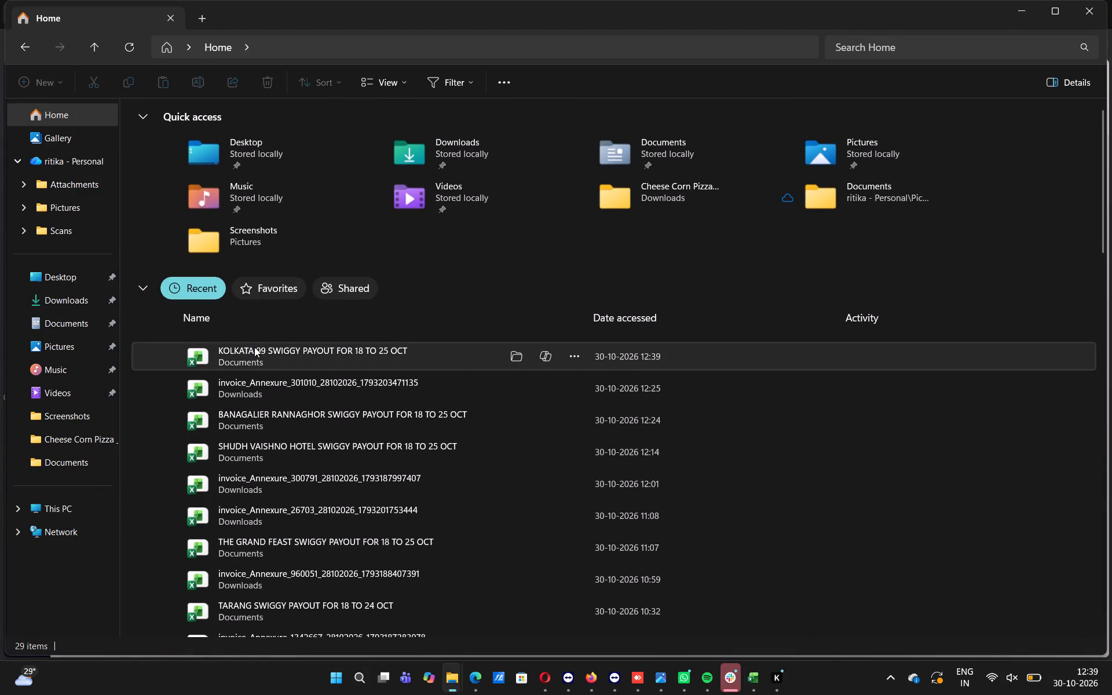
right_click(260, 350)
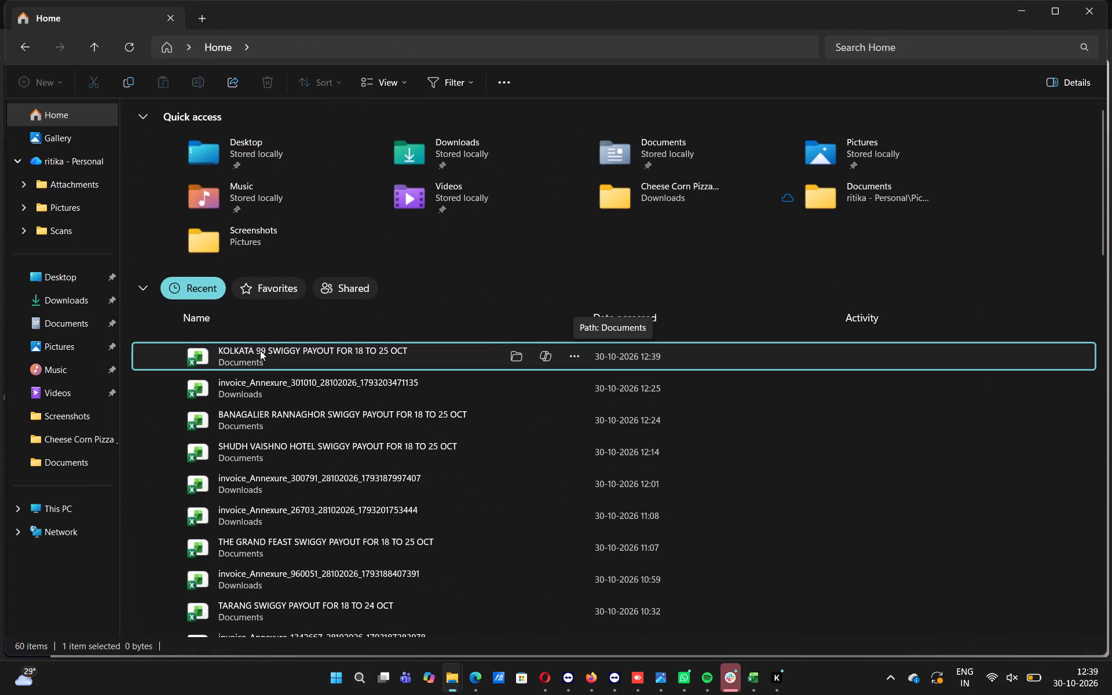
click(326, 163)
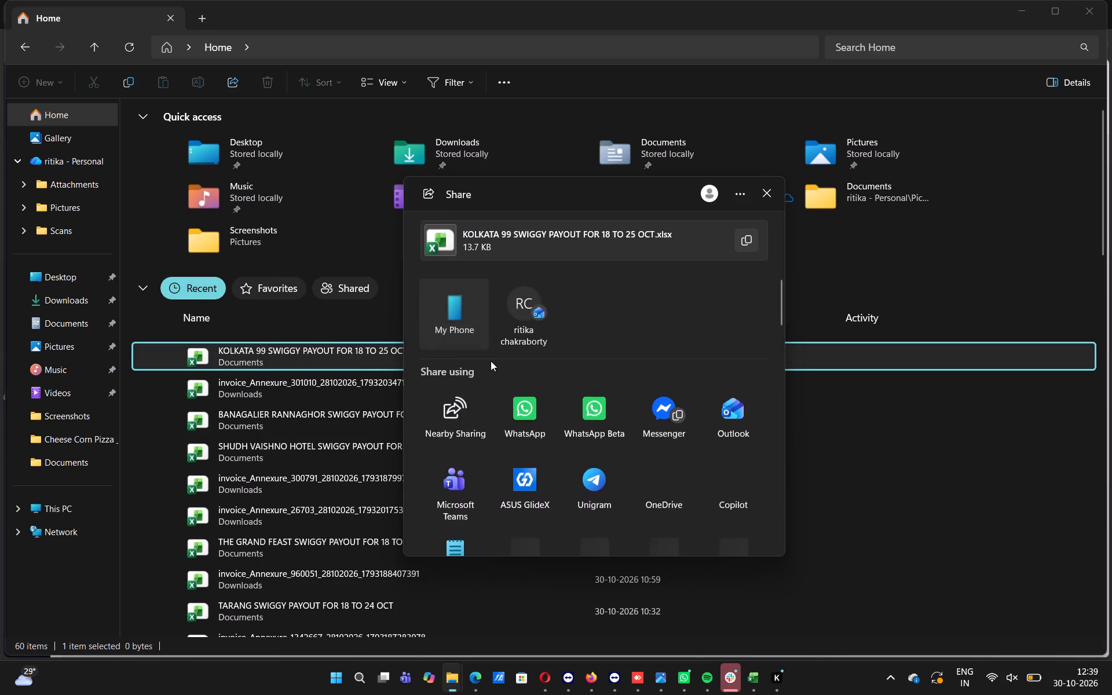
click(521, 404)
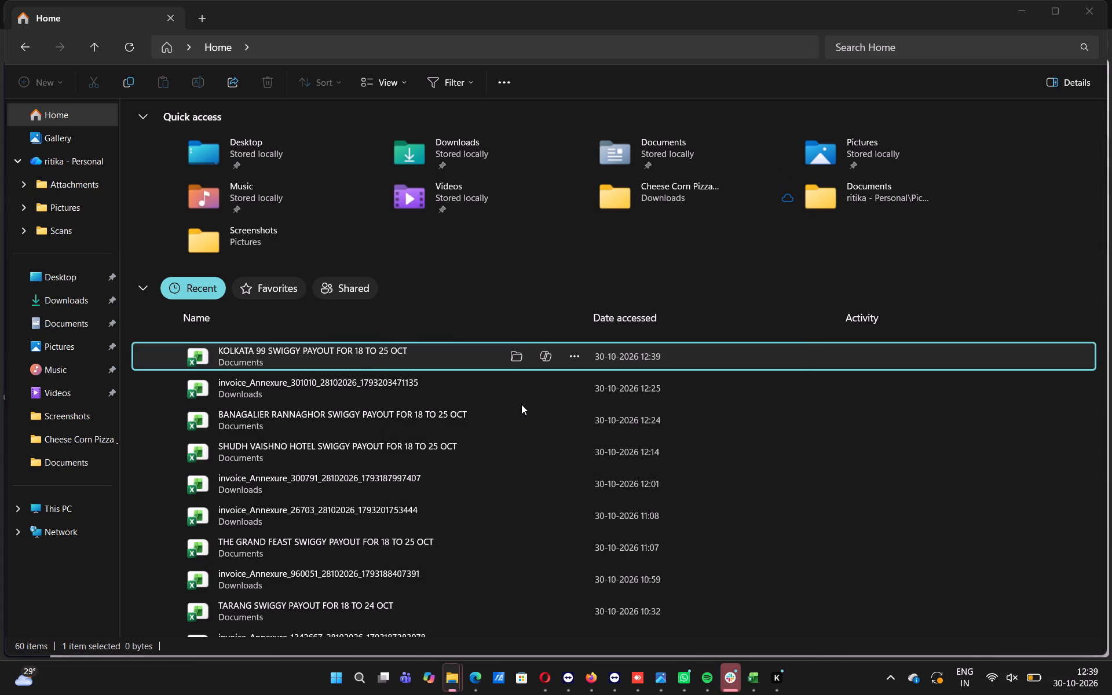
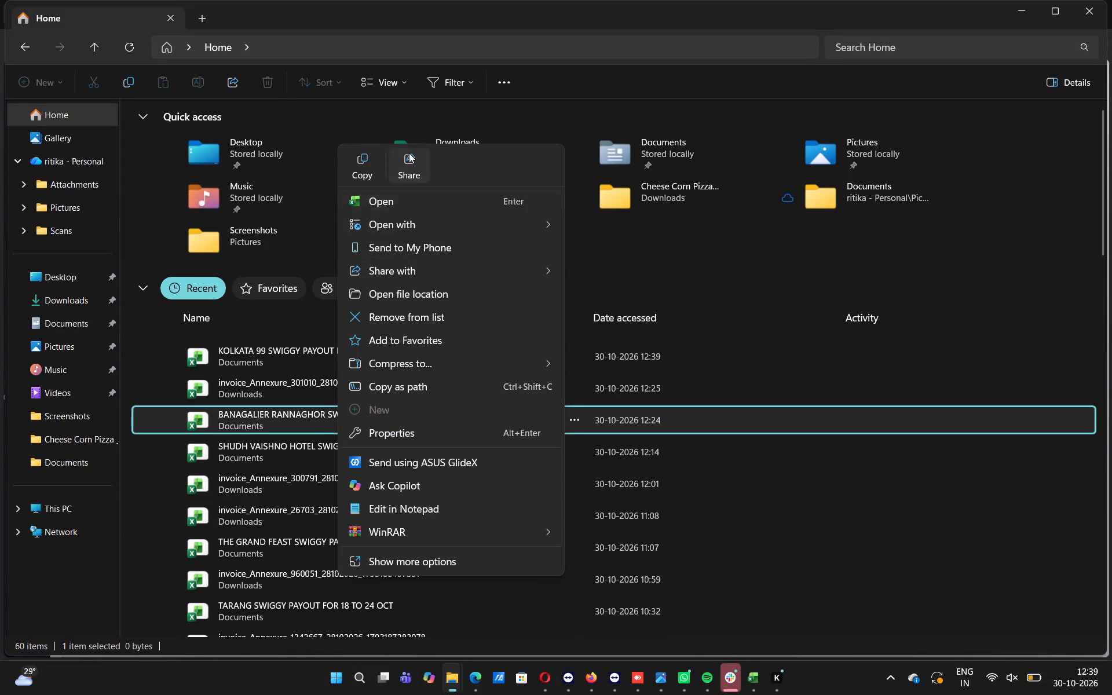
Share the BANAGALIER RANNAGHOR SWIGGY PAYOUT FOR 18 TO 25 OCT workbook through WhatsApp.
click(407, 160)
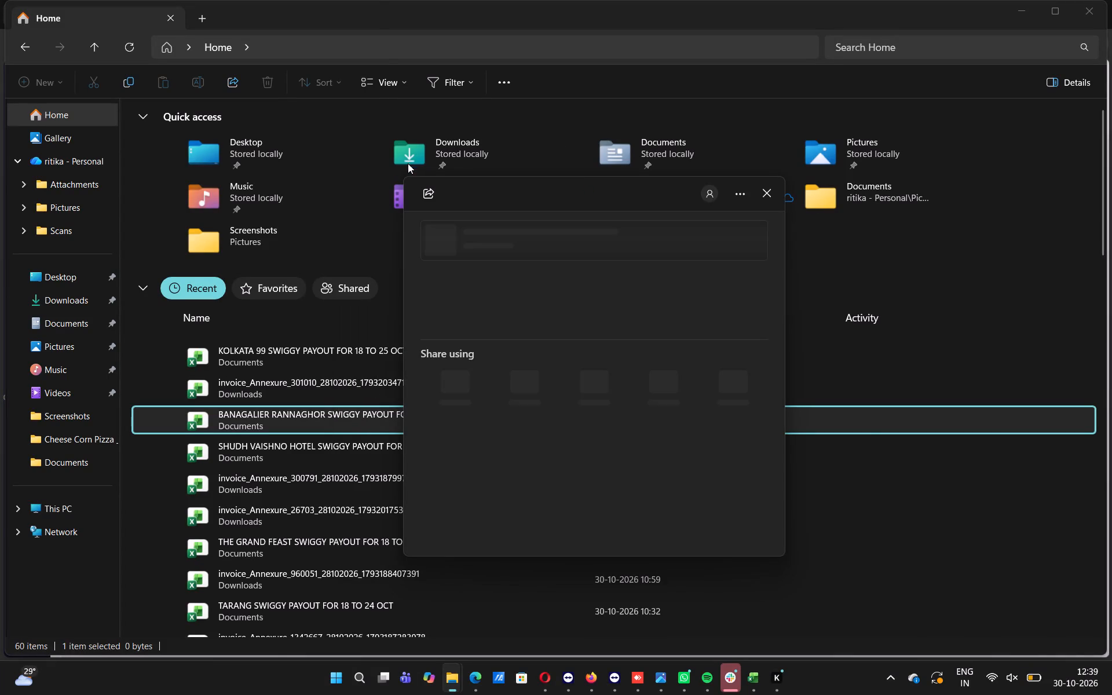
click(525, 407)
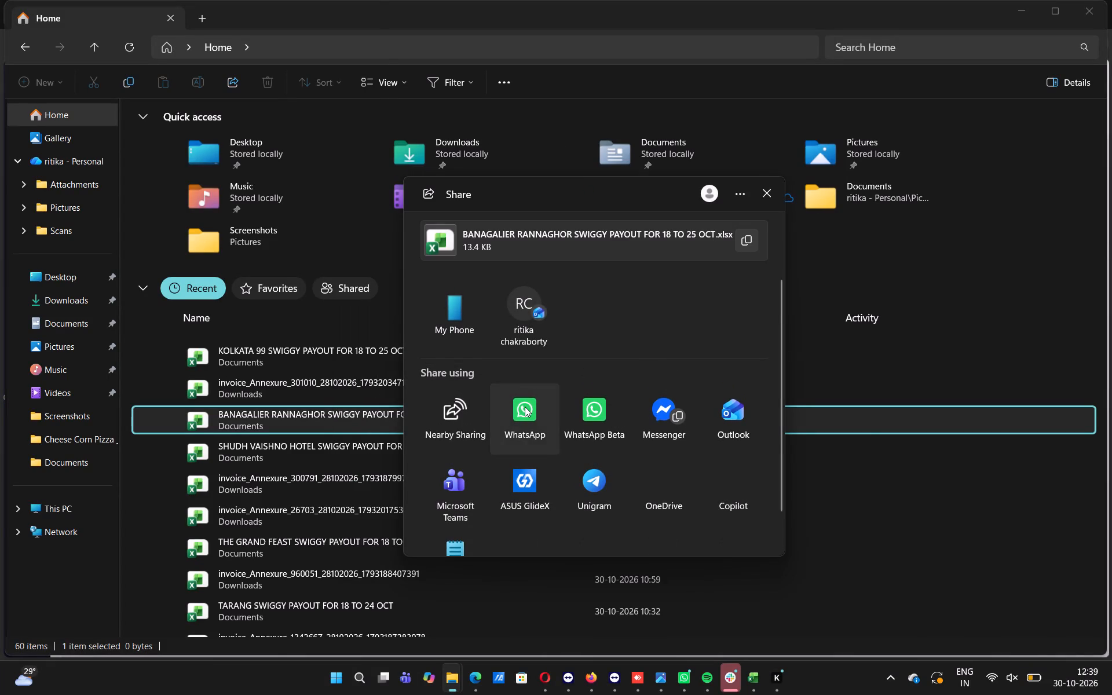
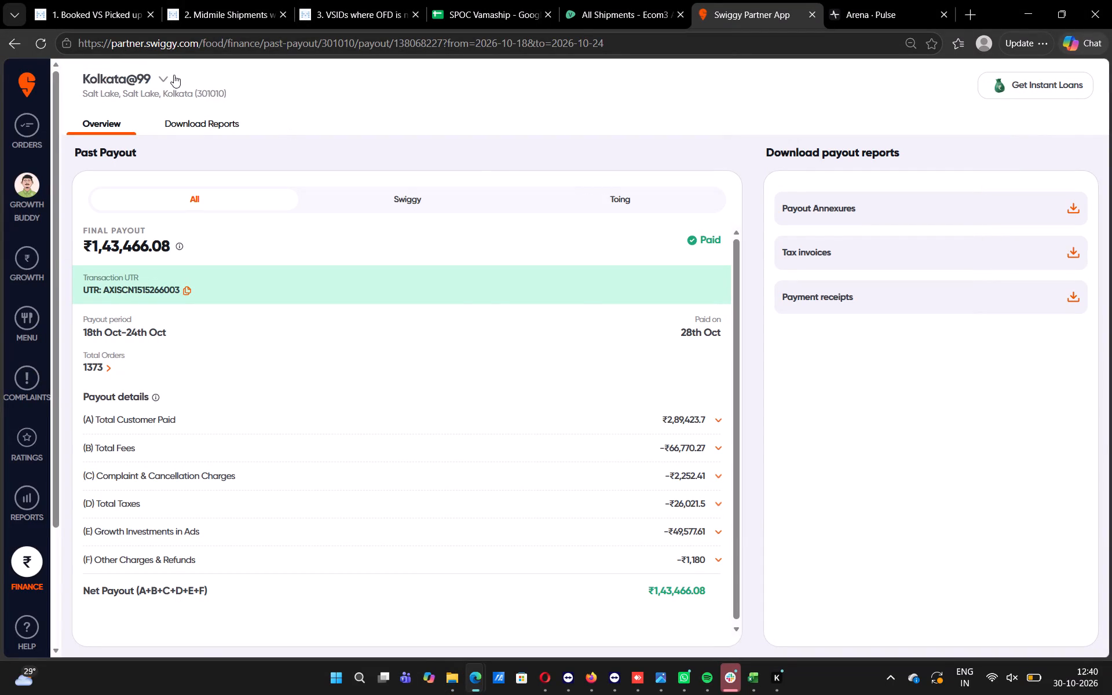
Switch the finance page's outlet filter to Zussio Berry, College Road, Nashik, by searching for ZU.
click(173, 75)
click(456, 184)
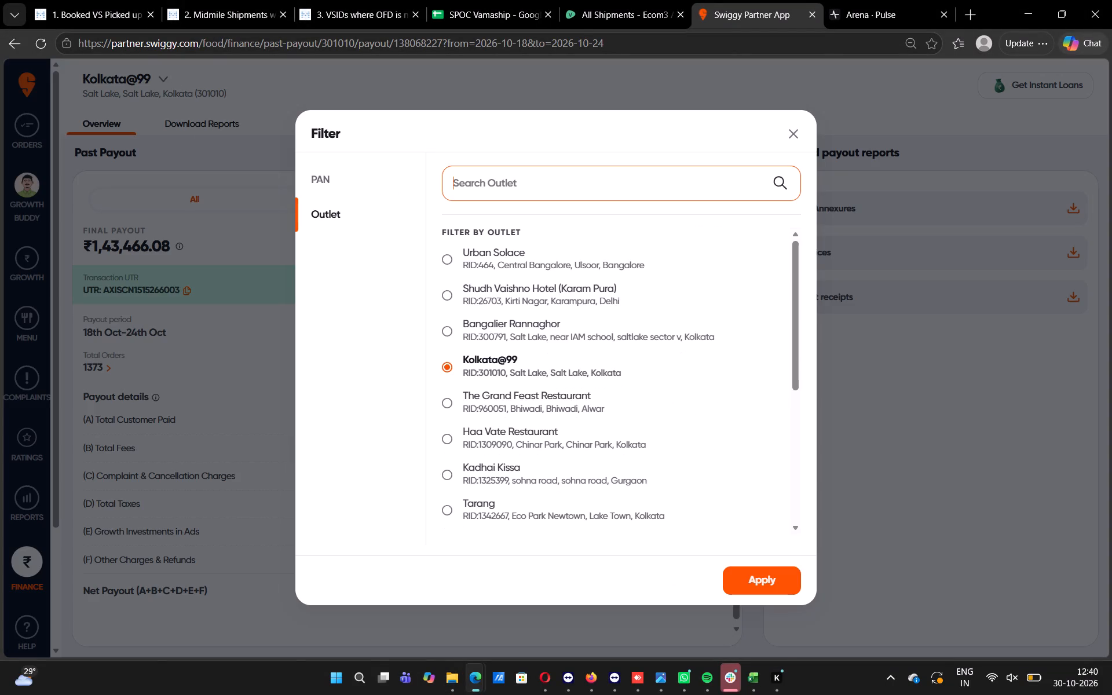
text(ZU)
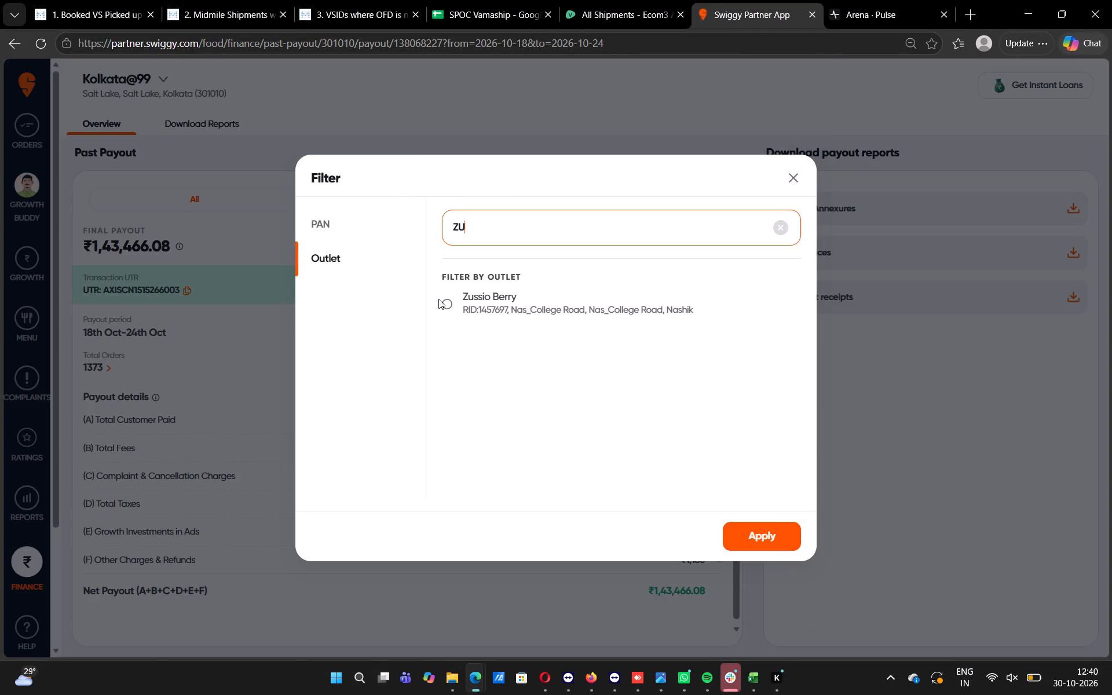
click(451, 311)
click(752, 536)
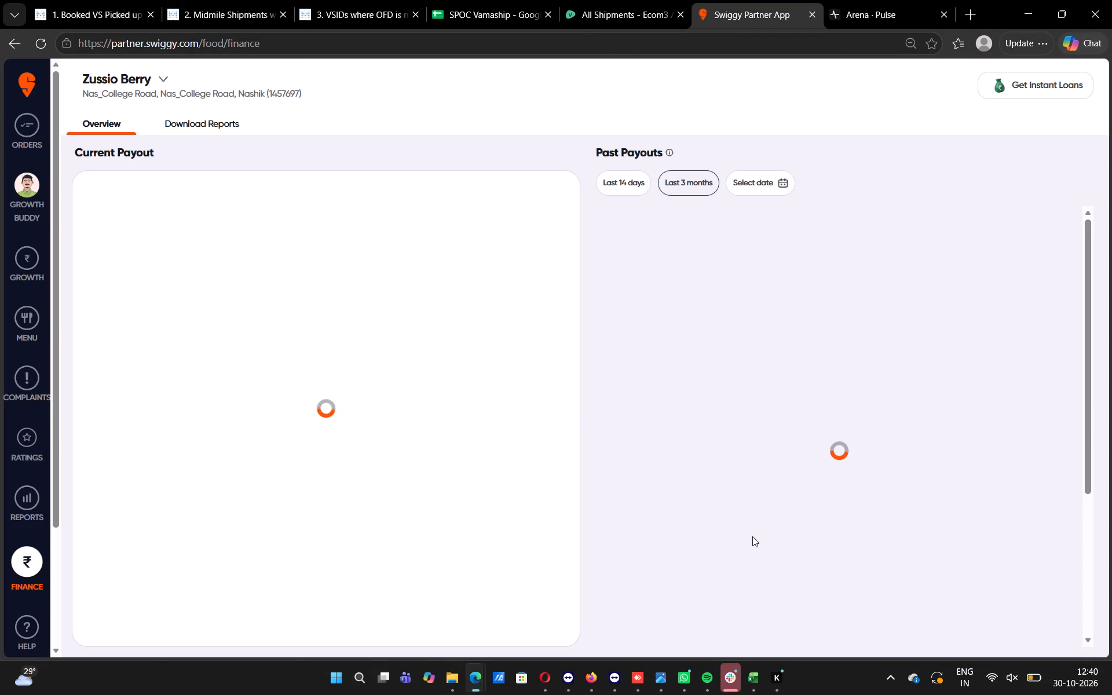